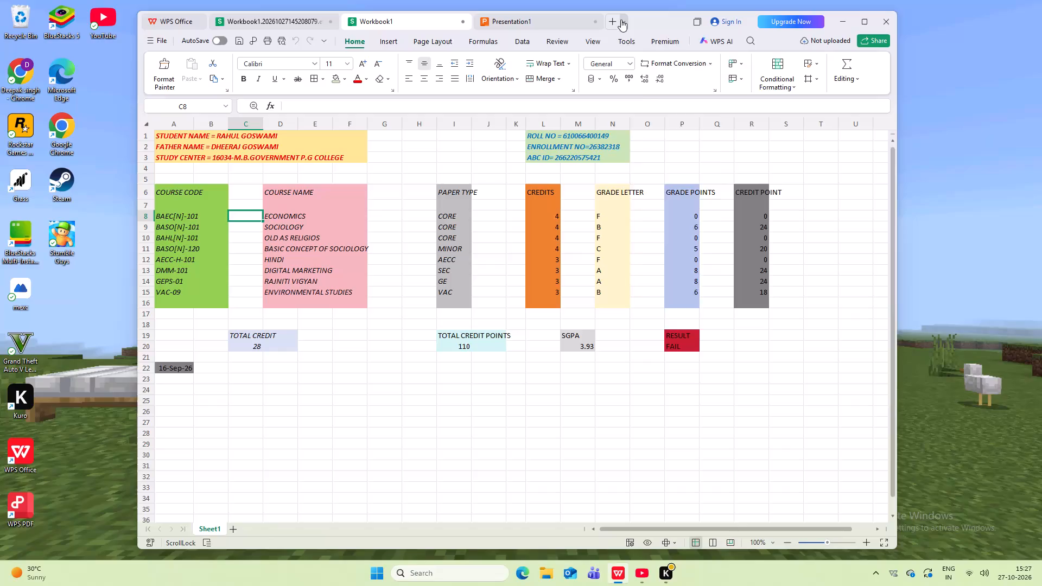
Create a new blank workbook.
left_click(650, 129)
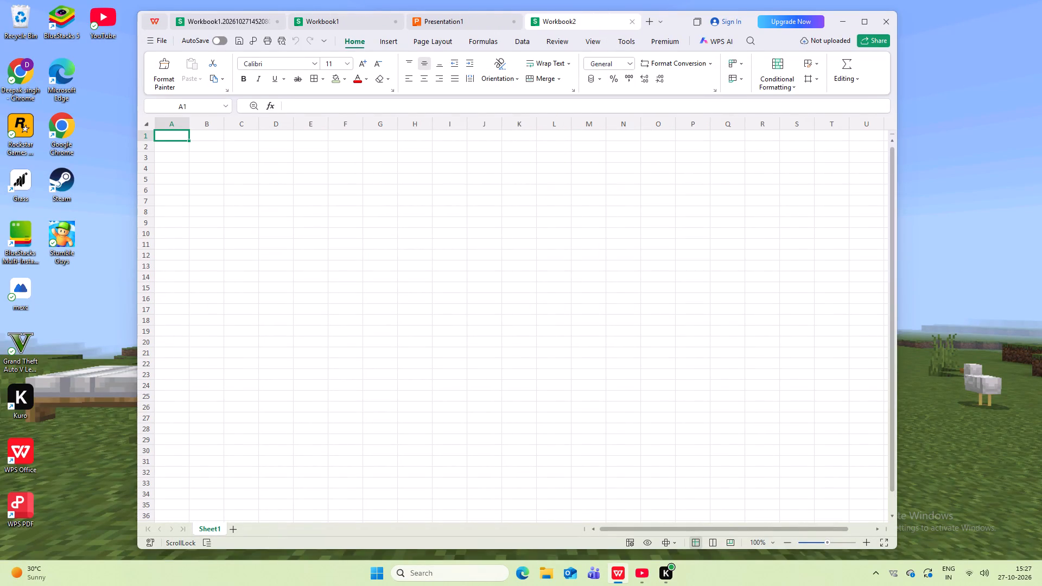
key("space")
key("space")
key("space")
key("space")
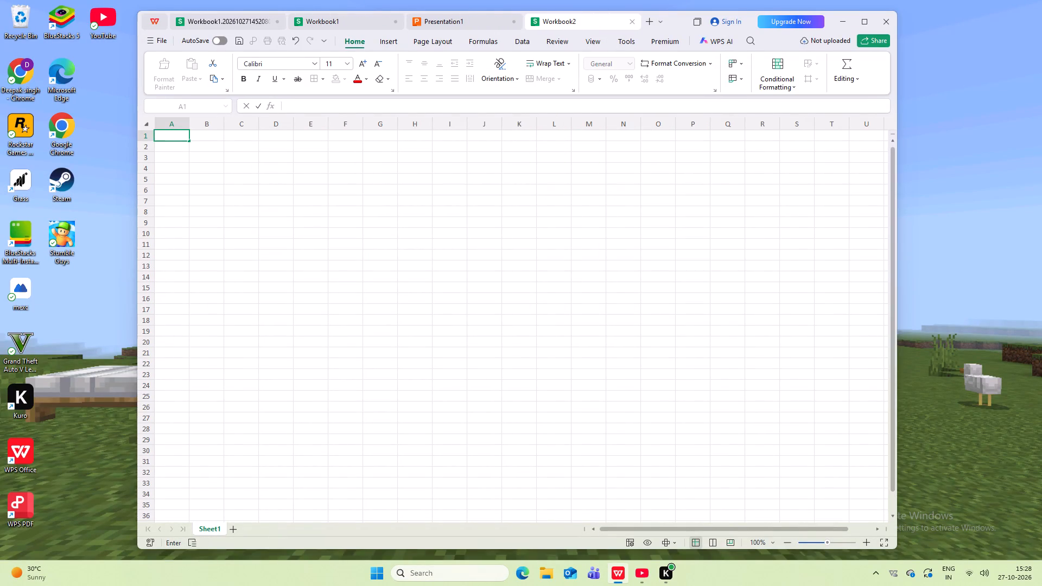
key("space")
Enter the title "RESULT" in capitals in cell F1 of the blank sheet.
left_click(357, 135)
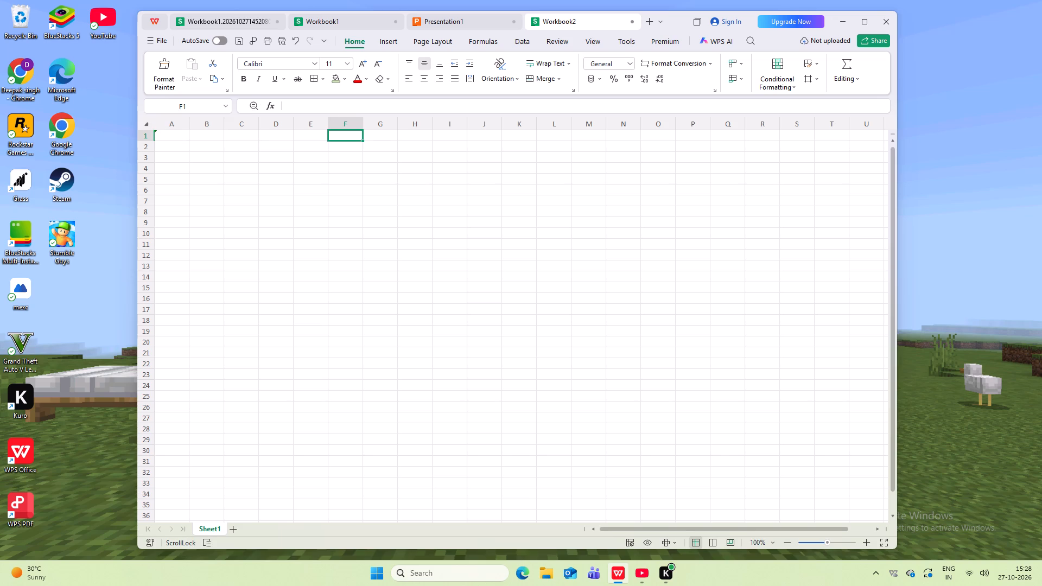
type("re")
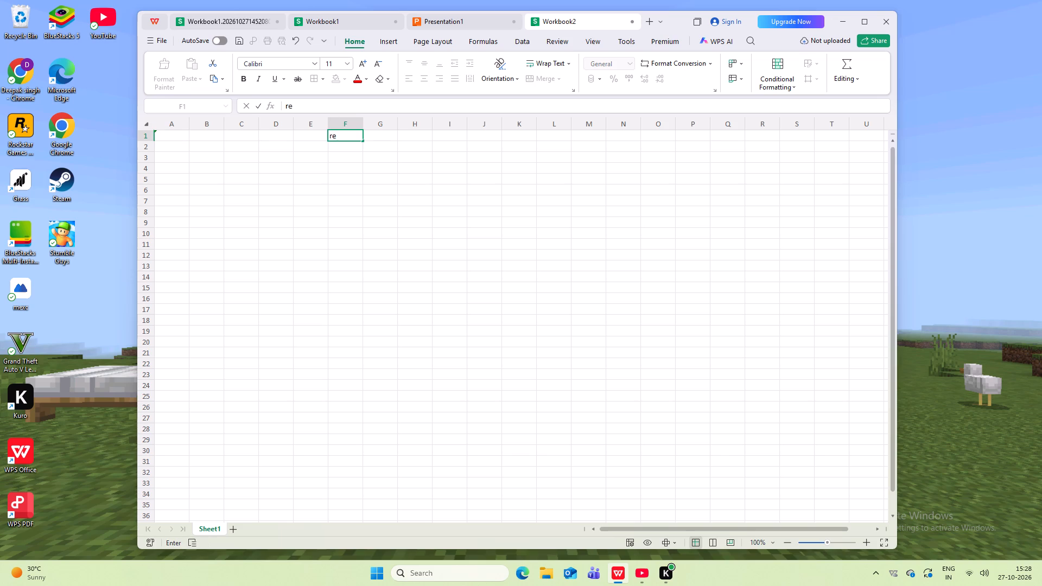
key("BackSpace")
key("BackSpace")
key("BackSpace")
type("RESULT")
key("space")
Make the RESULT title in row 1 bold.
left_click(249, 83)
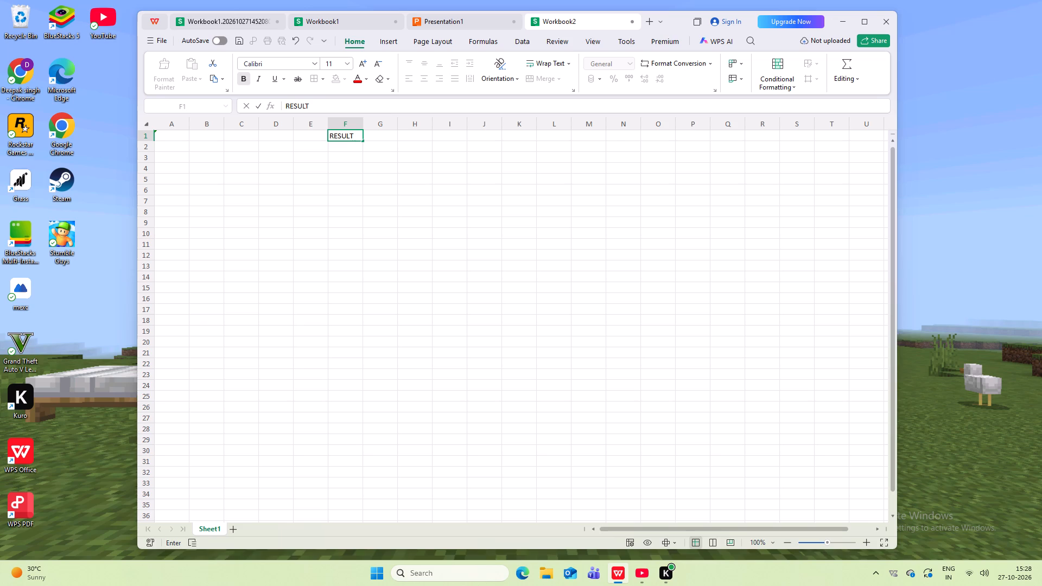
left_click_drag(337, 131, 353, 139)
left_click(353, 139)
left_click(326, 168)
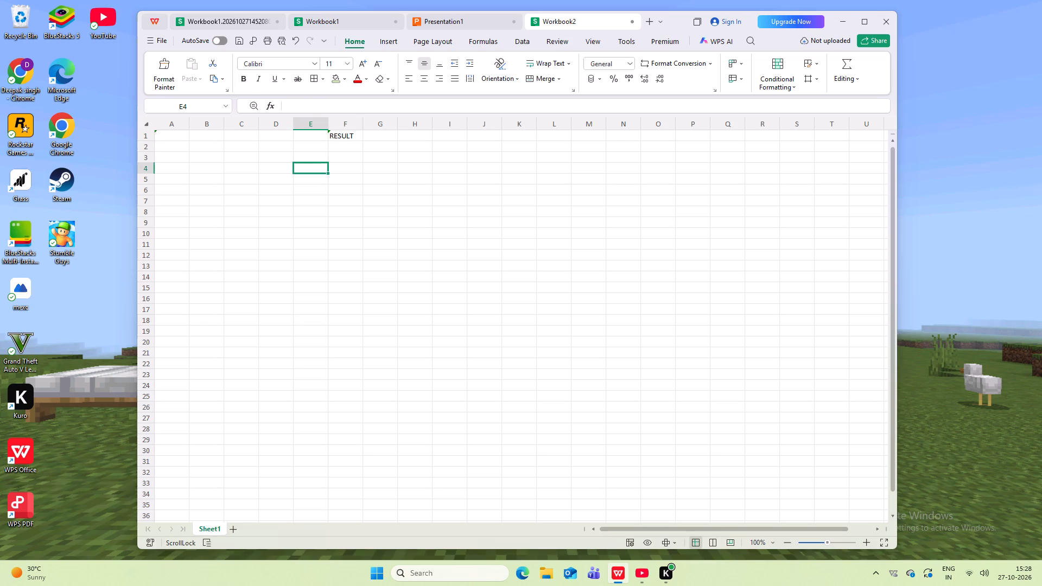
left_click(274, 221)
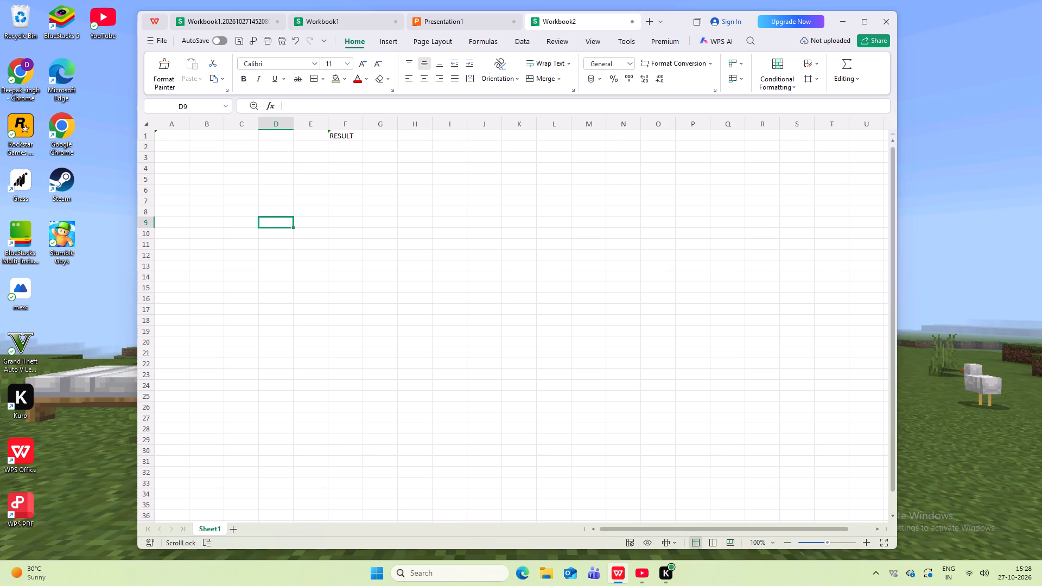
left_click_drag(331, 131, 364, 141)
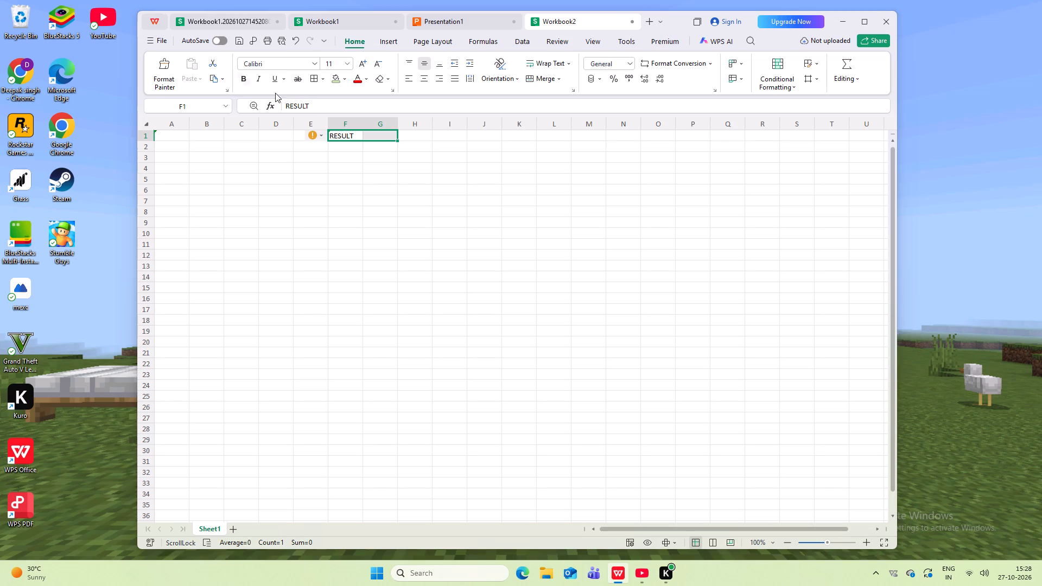
left_click(242, 77)
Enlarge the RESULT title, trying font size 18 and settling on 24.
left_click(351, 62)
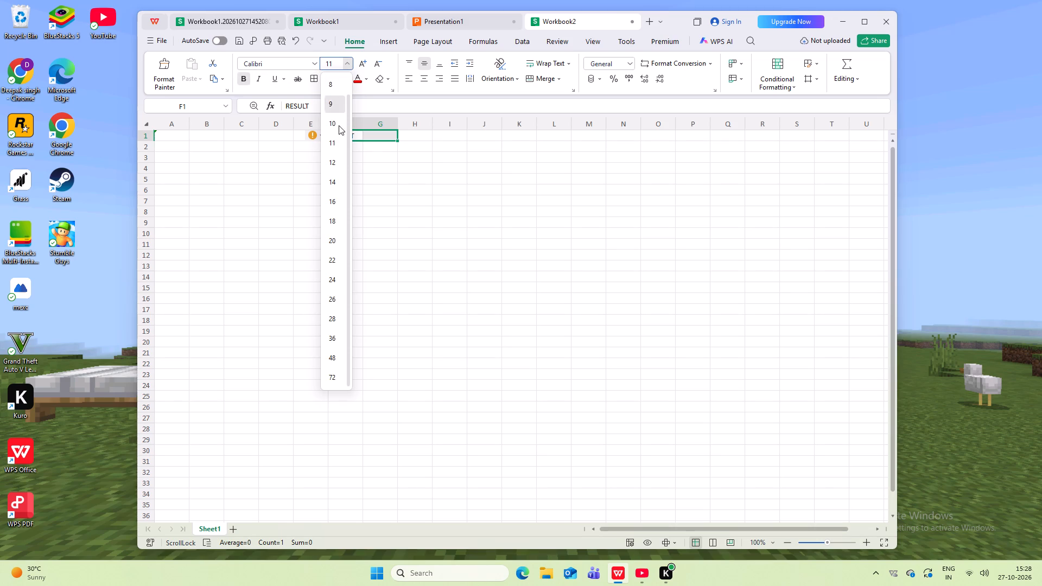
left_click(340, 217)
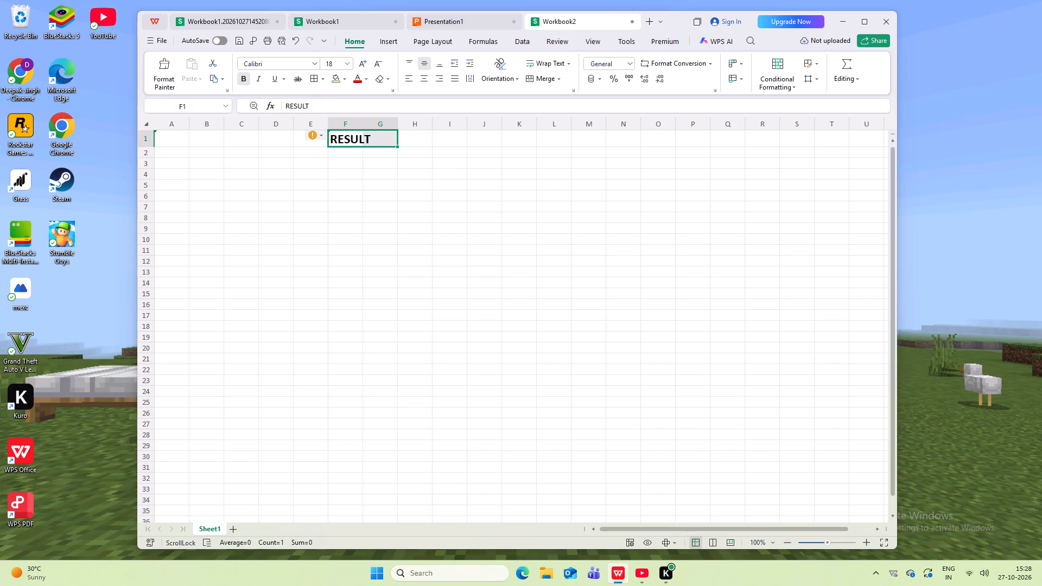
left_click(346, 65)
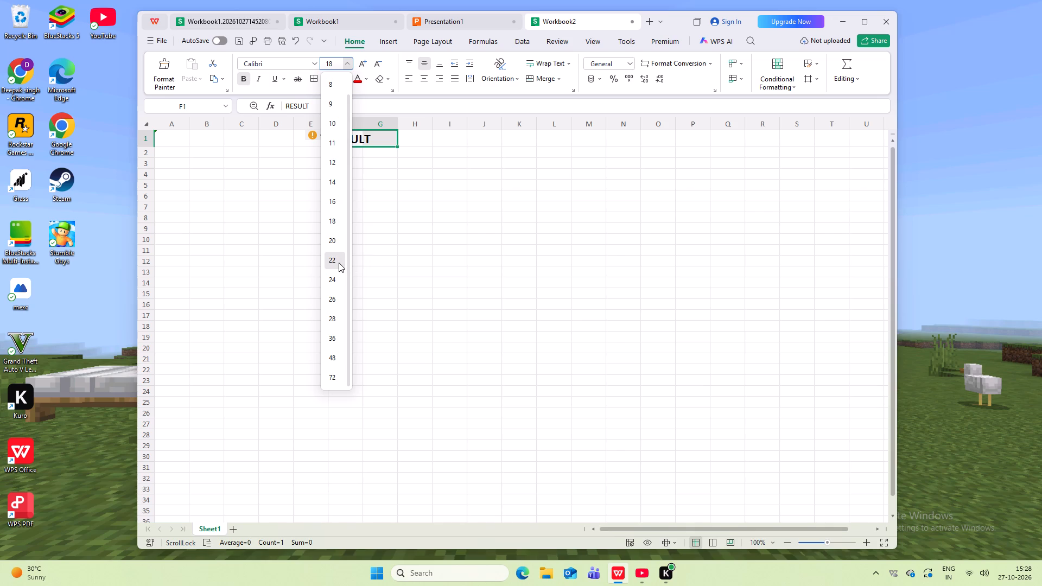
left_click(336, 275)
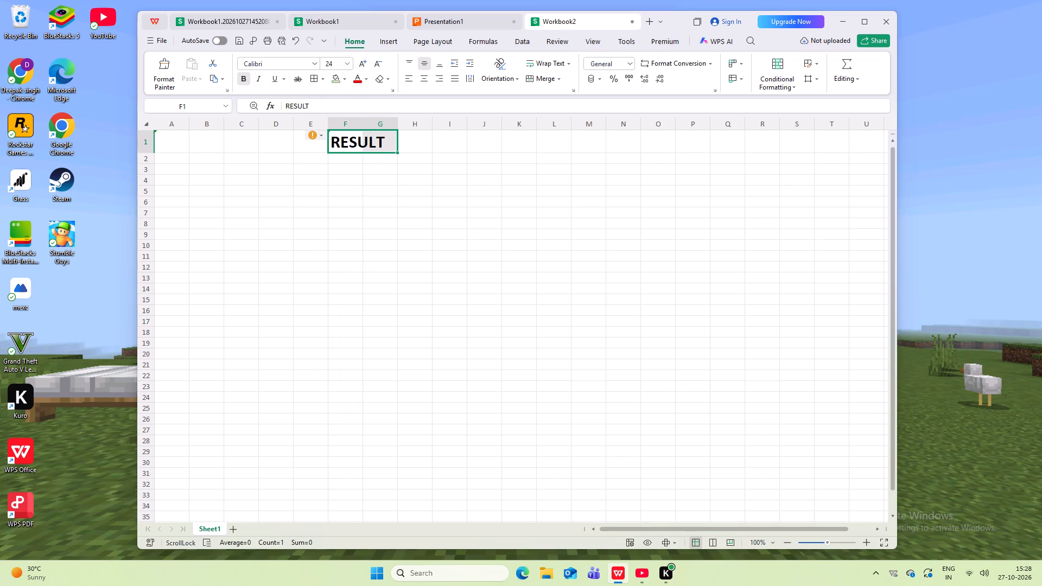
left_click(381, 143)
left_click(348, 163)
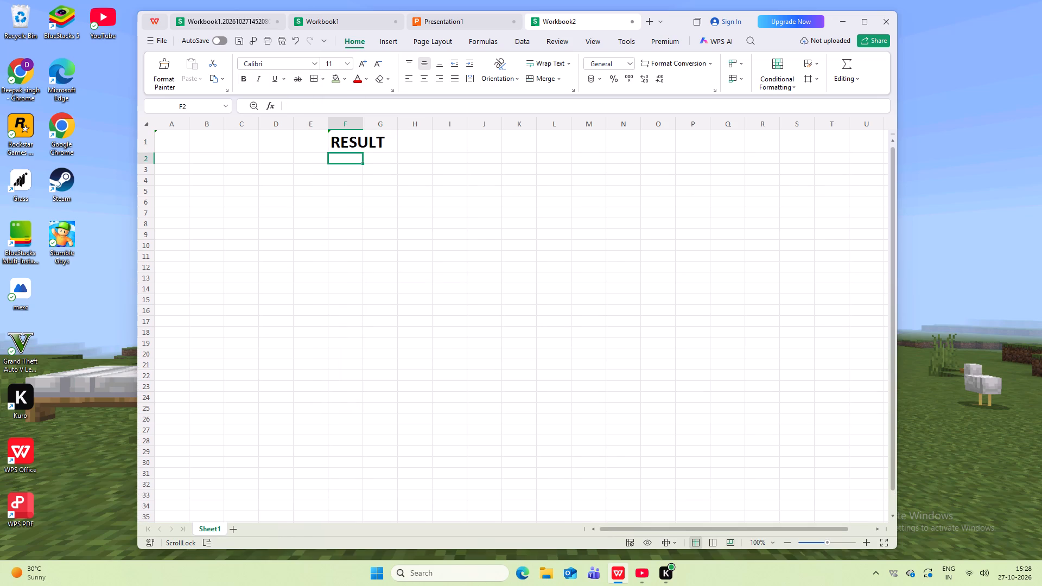
Move the RESULT title cells from F1:G1 to I1:J1 in the same row.
left_click_drag(346, 136, 393, 141)
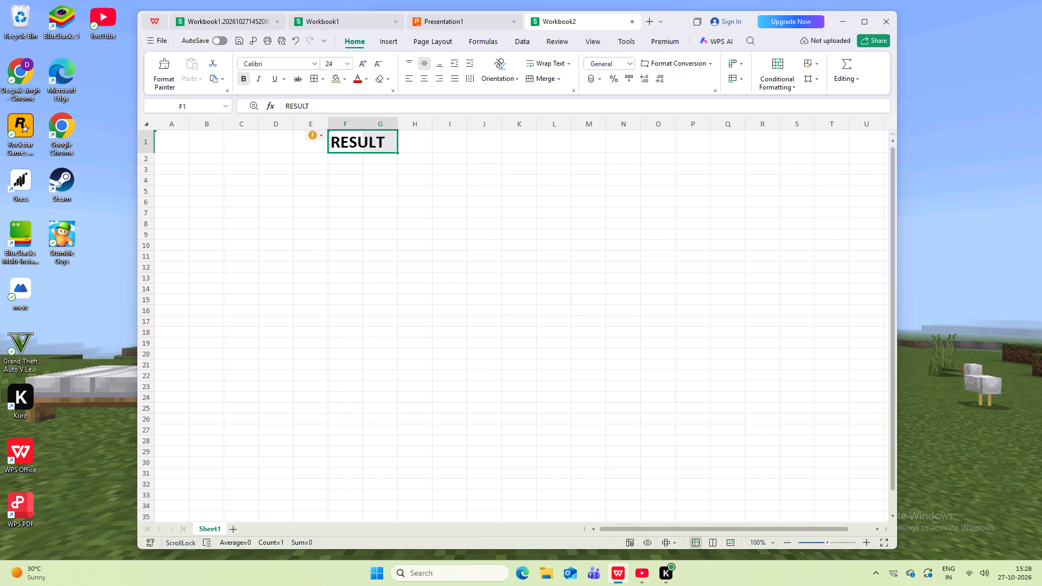
left_click_drag(398, 151, 442, 150)
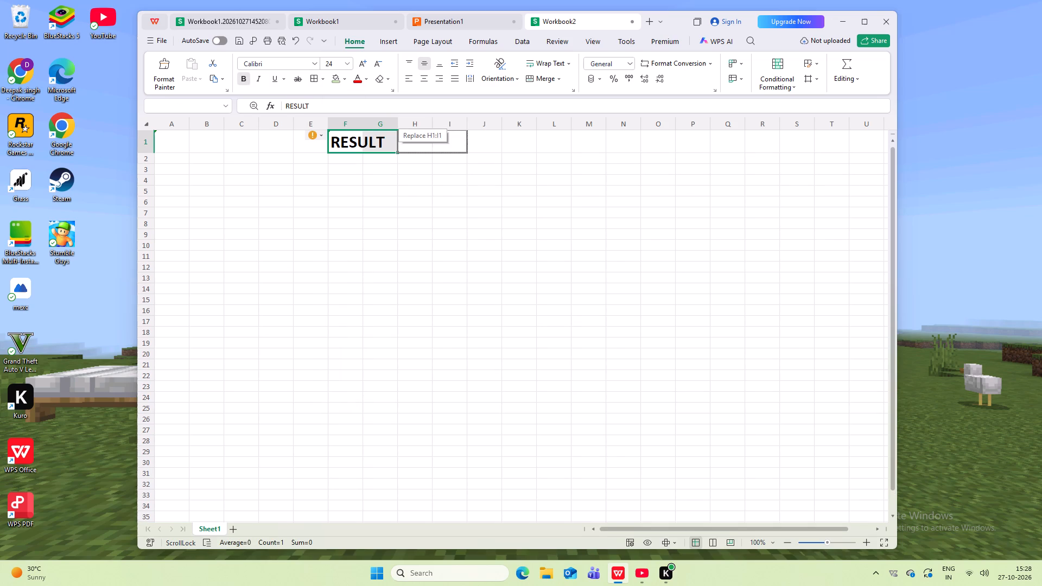
left_click_drag(442, 150, 495, 150)
left_click(486, 167)
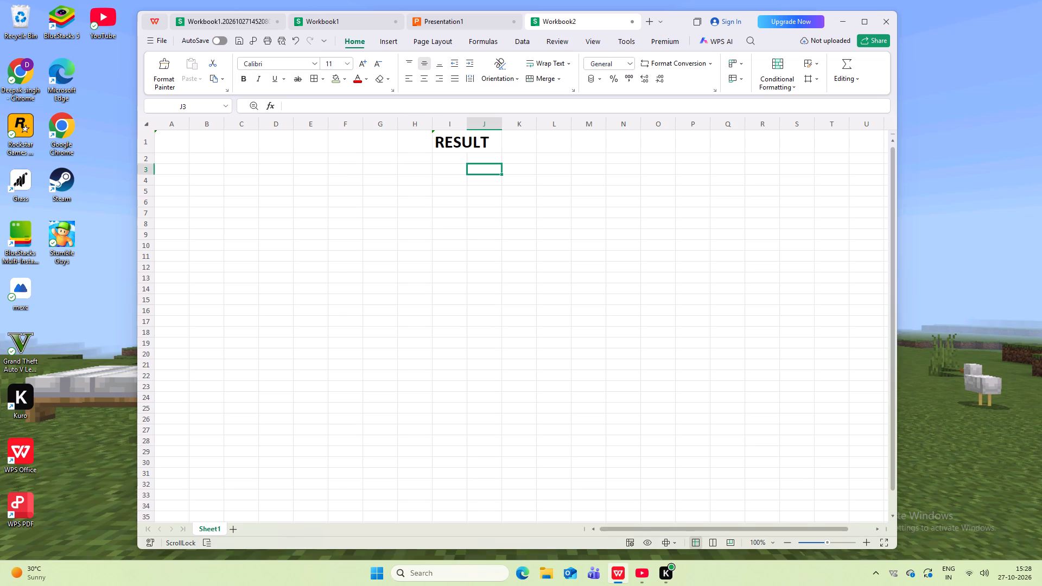
Set the font size of the RESULT title in I1 to 26.
left_click(448, 139)
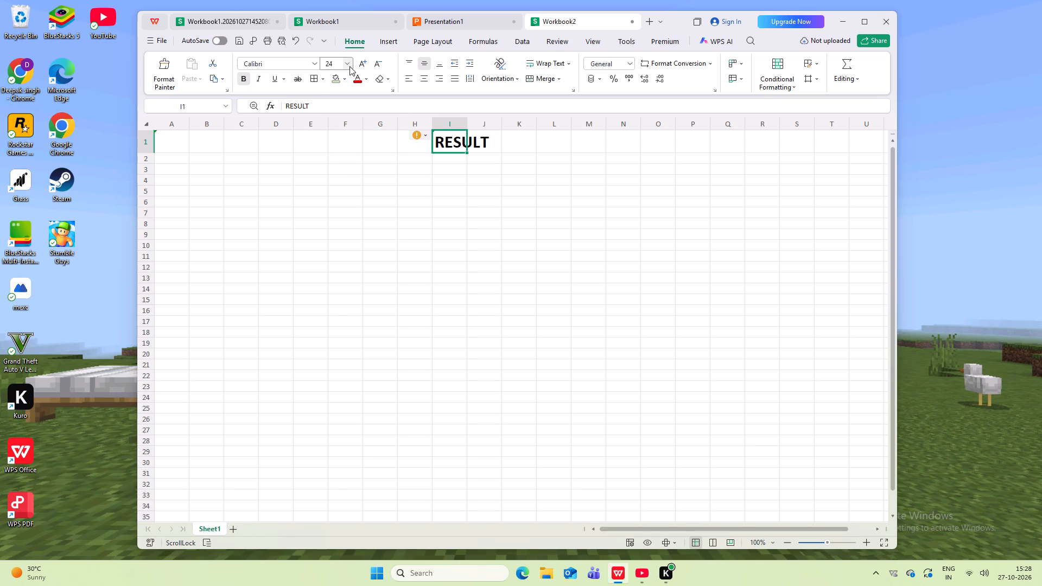
left_click(350, 66)
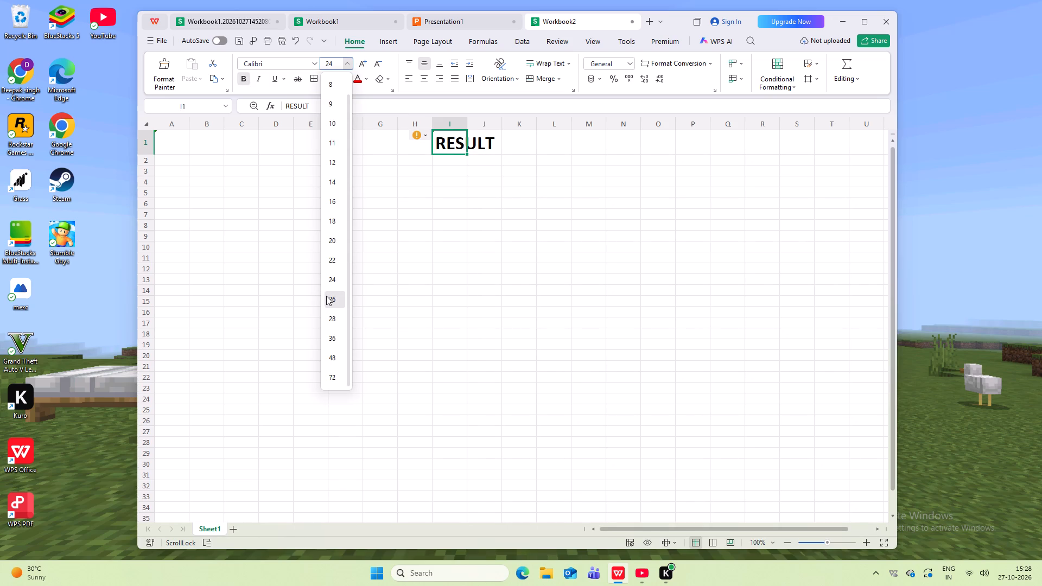
left_click(327, 296)
left_click(474, 245)
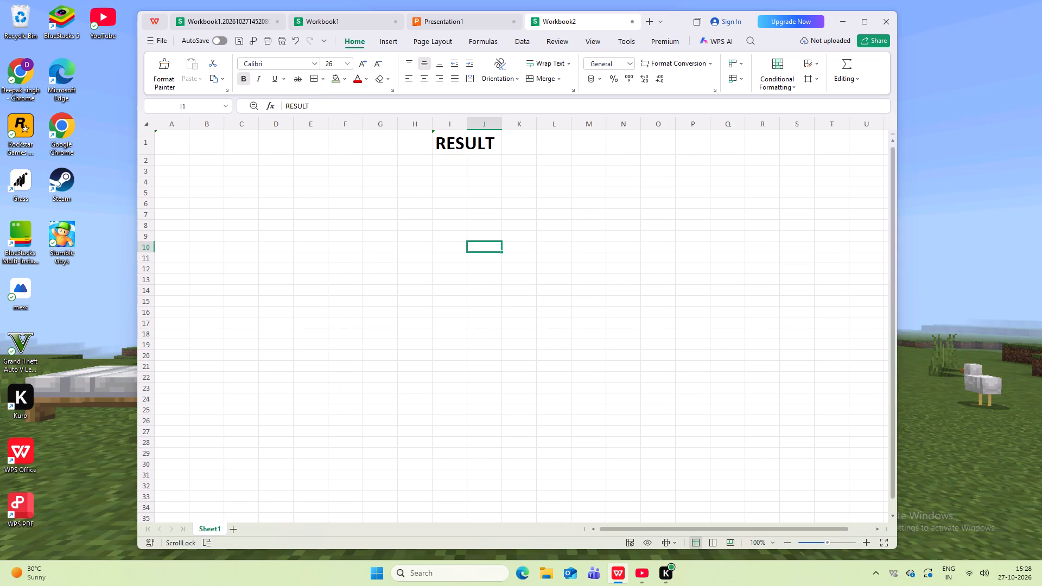
Enter the student name line in cell A4, as "NAME - " followed by the student's full name in capitals.
left_click(169, 182)
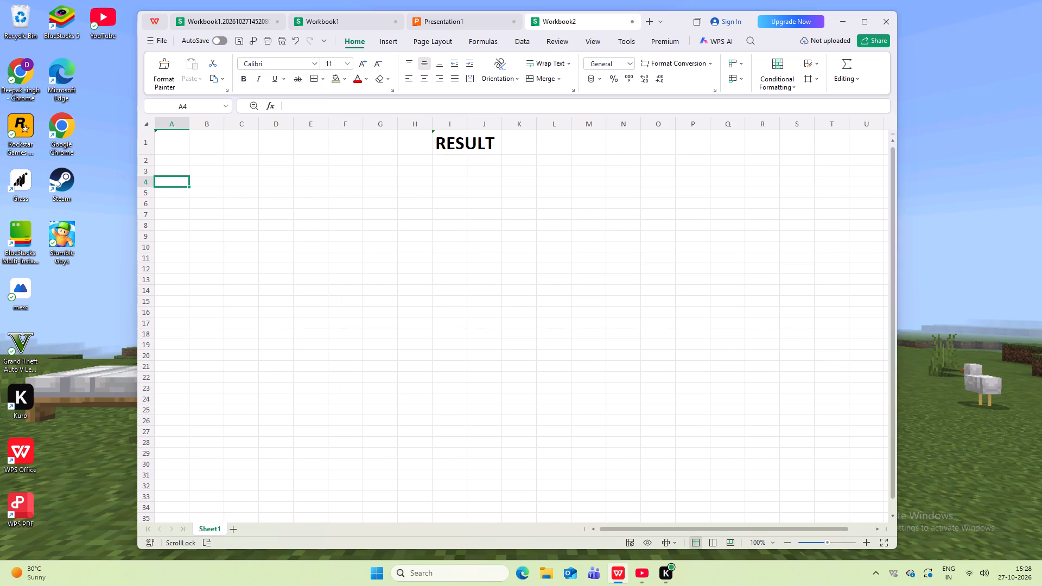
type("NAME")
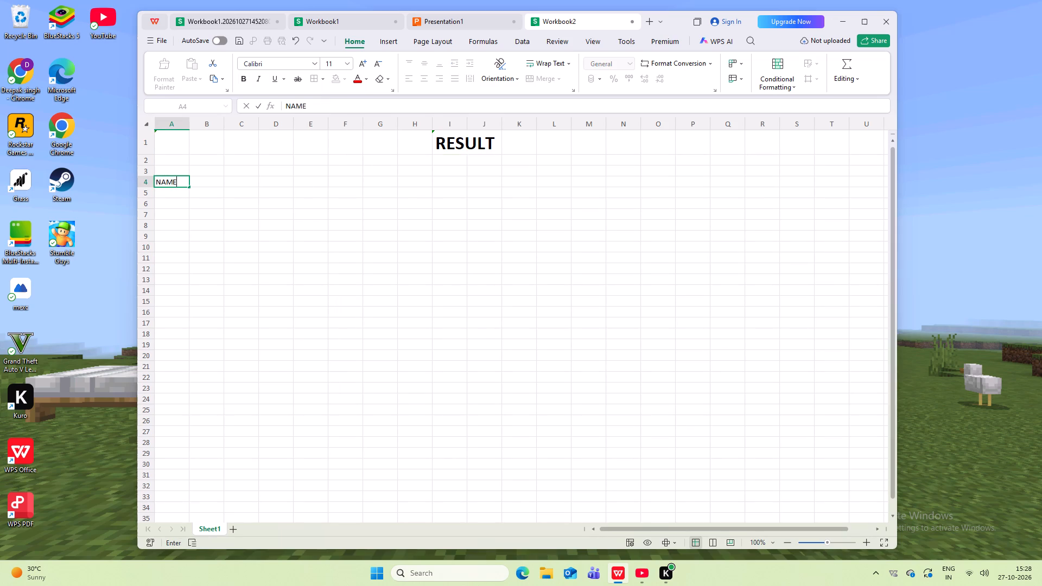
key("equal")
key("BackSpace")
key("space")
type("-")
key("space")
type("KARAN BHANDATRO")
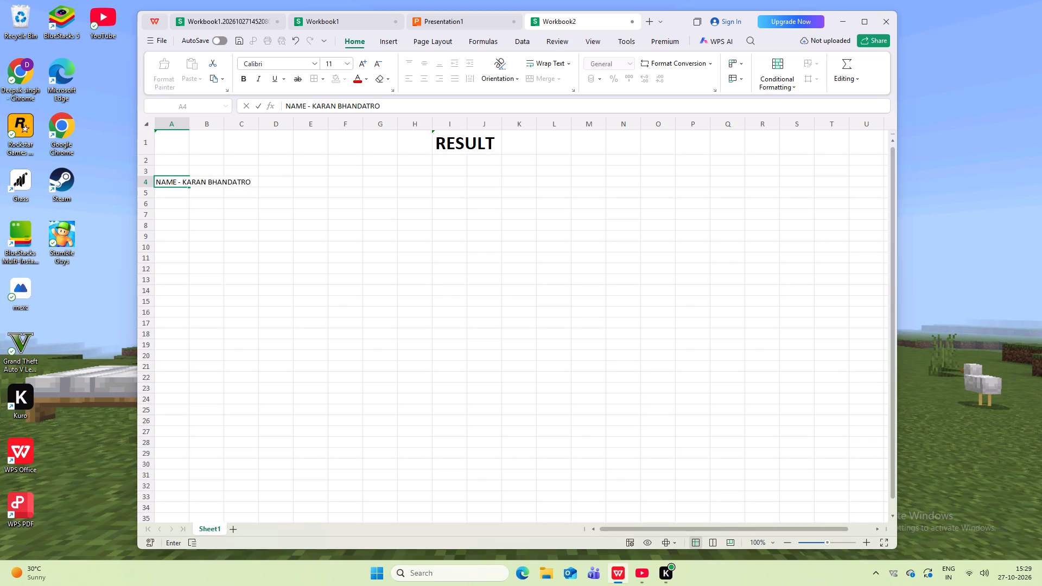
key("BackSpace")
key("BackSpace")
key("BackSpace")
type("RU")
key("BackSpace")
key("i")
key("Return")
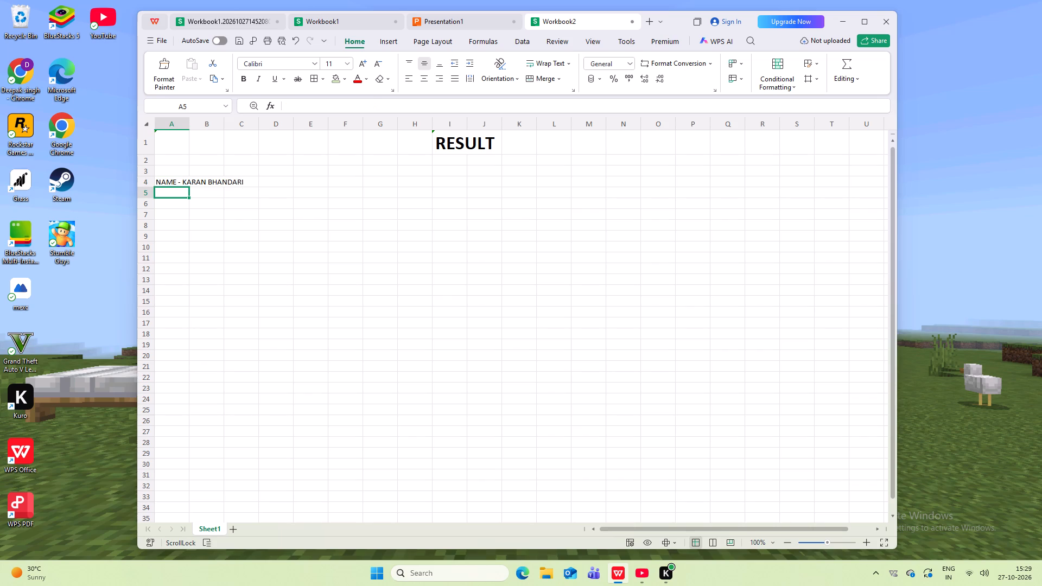
Enter "CLASS - 9TH" in cell A5, below the name line.
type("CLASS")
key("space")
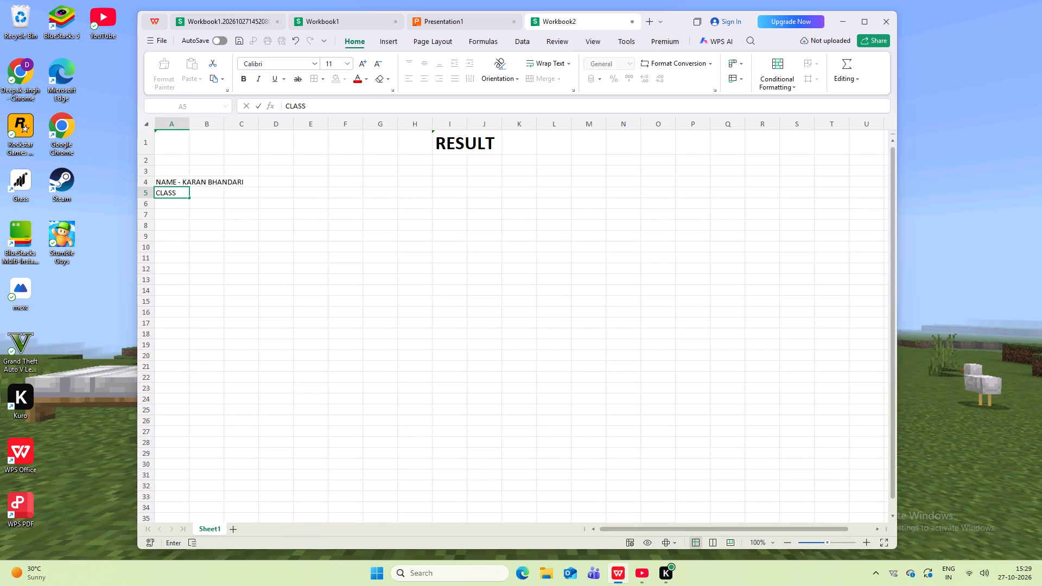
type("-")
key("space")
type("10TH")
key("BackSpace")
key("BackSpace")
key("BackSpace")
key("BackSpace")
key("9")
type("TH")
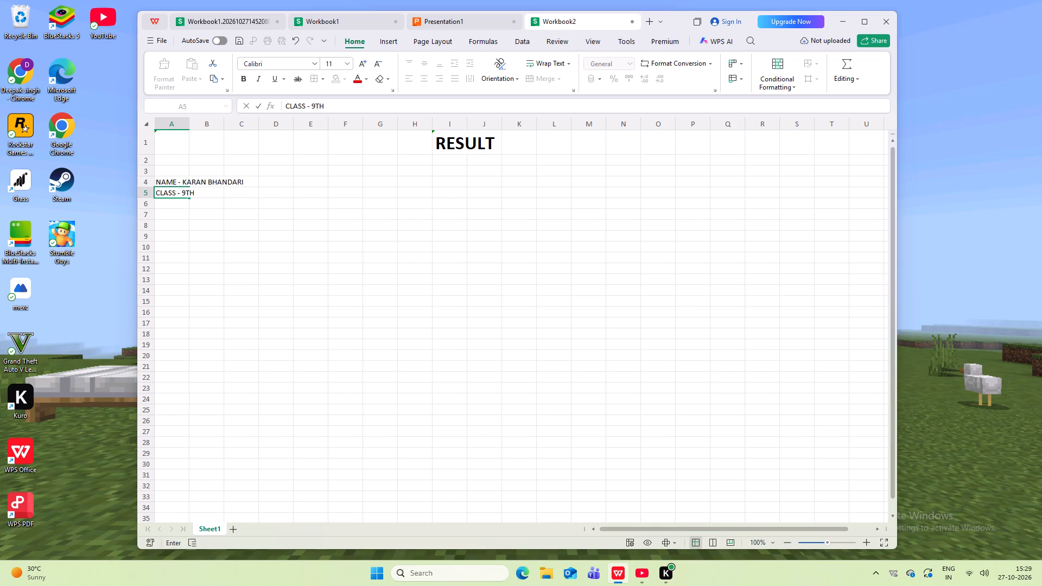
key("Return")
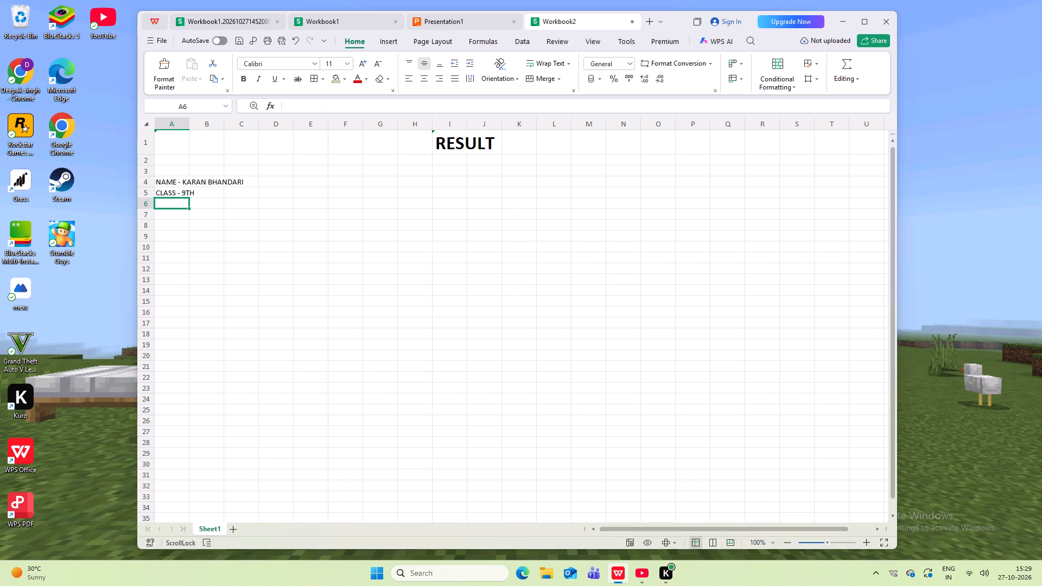
Enter "SEC - A" in cell A6, below the class line.
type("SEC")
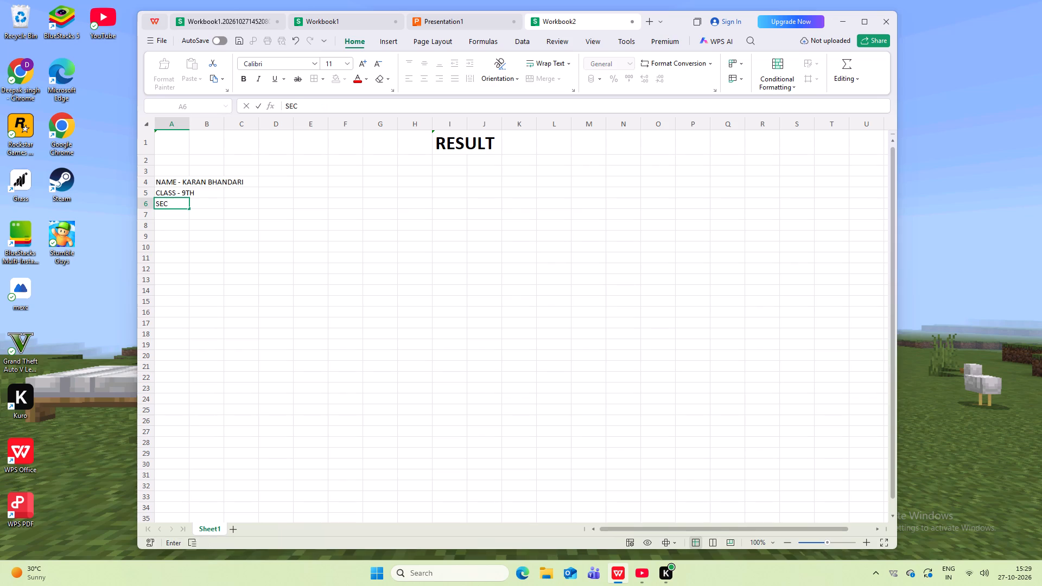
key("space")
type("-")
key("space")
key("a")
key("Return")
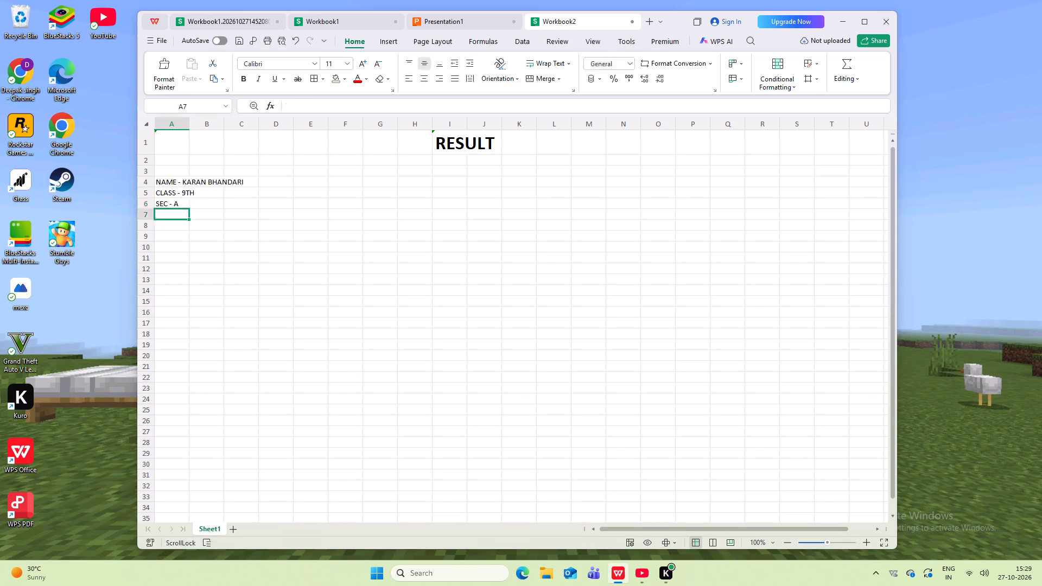
Enter "SCHOOL NAME - POORAN SINGH MOHAN SINGH INTER COLLEGE" in cell A7, below the section line.
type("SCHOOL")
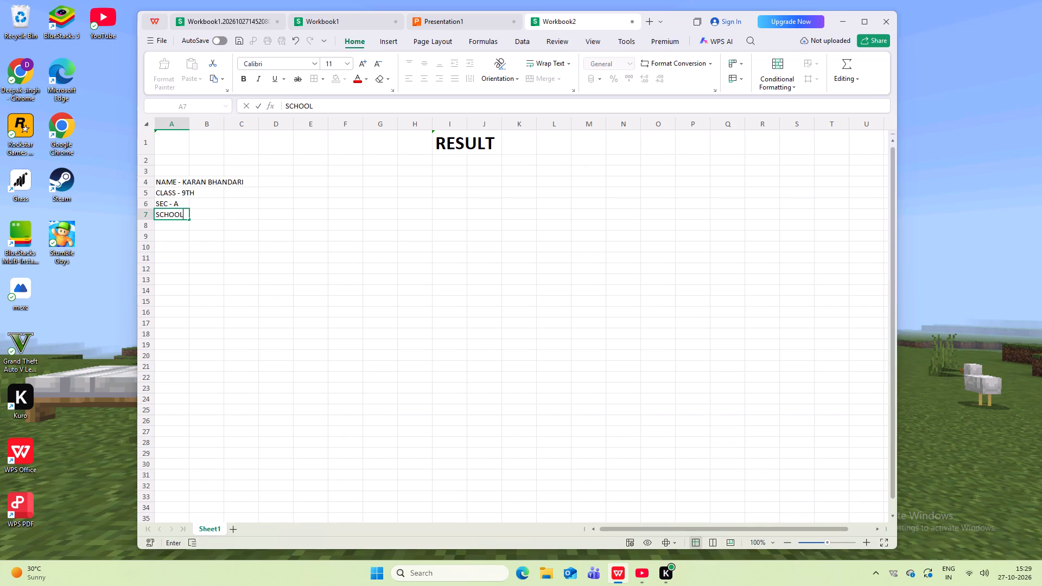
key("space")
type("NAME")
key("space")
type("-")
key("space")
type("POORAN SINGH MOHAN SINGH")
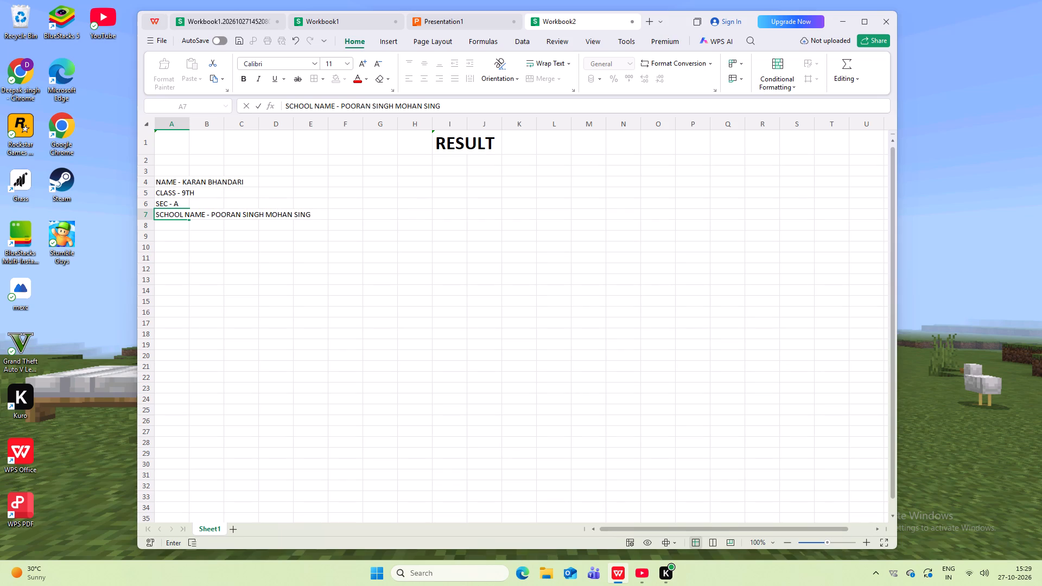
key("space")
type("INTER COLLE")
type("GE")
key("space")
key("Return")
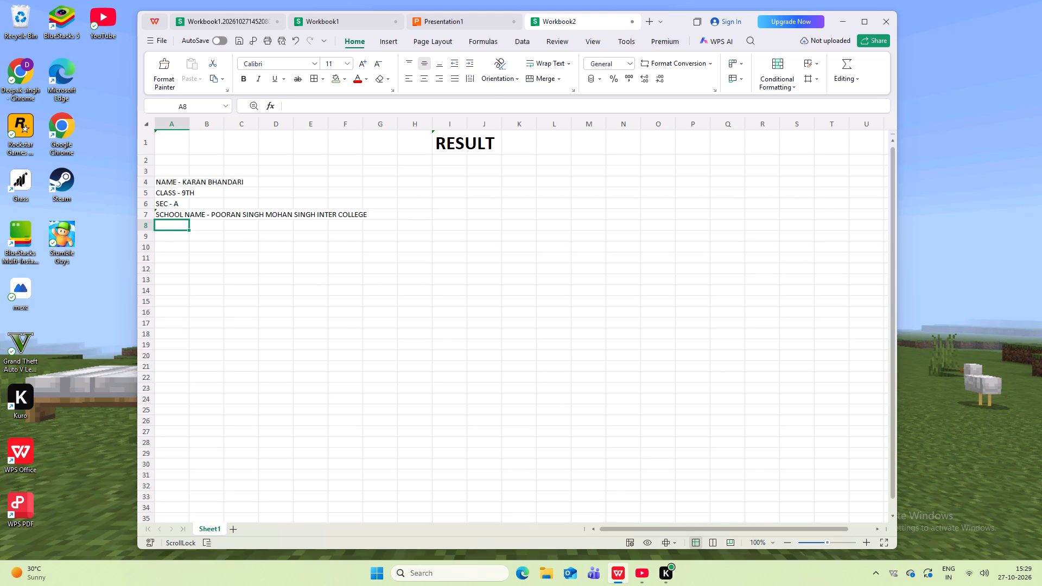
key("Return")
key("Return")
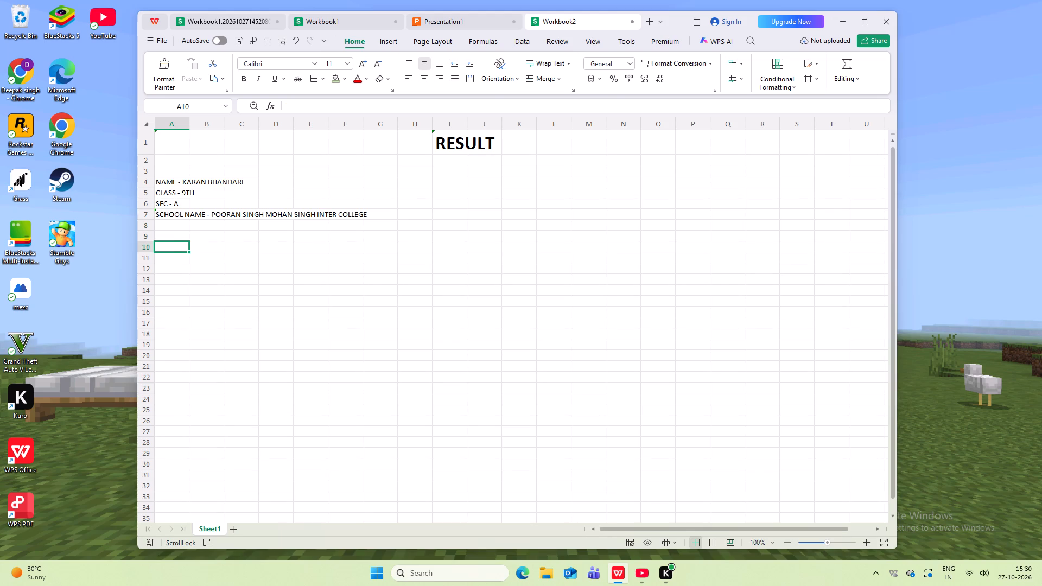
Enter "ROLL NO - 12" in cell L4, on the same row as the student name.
left_click(551, 184)
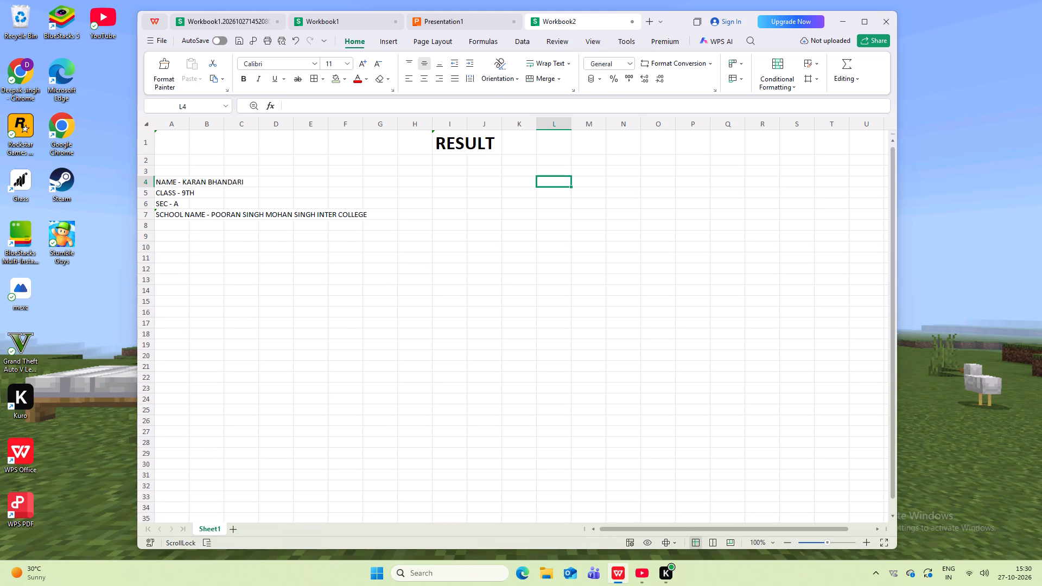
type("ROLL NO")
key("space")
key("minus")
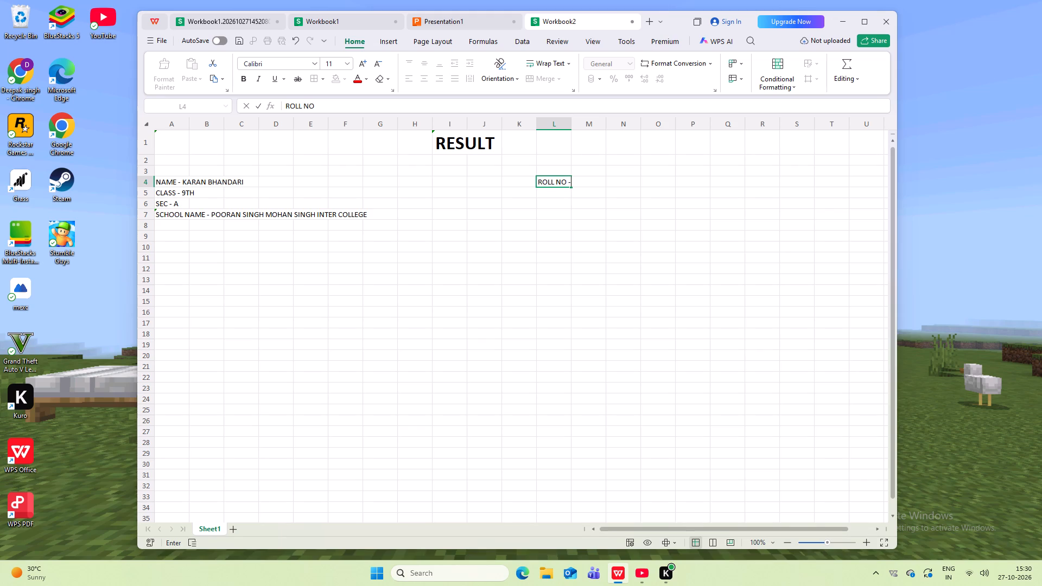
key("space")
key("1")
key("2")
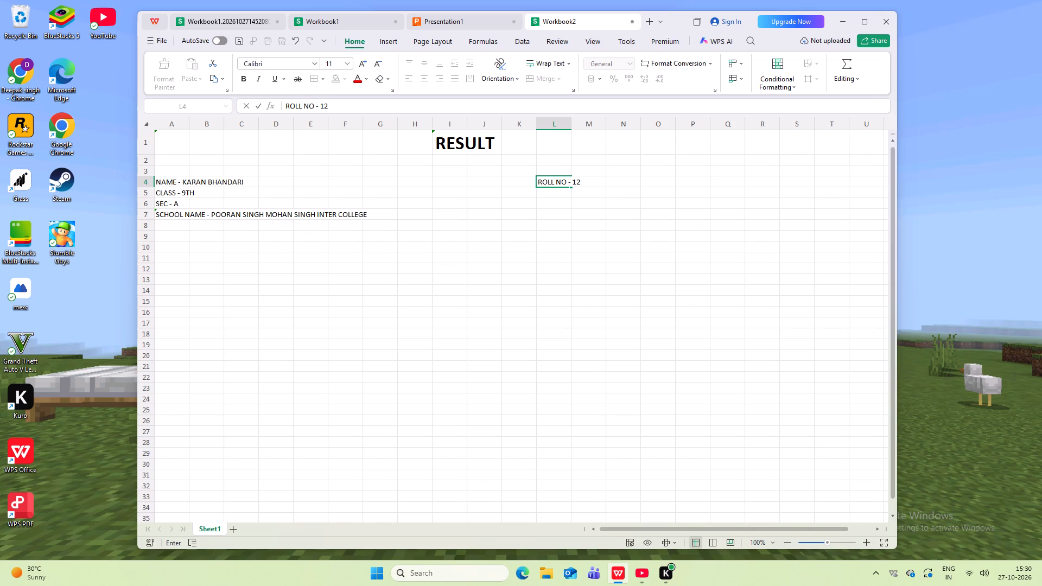
Enter the class teacher line in cell L5, as "CLASS TEACHER NAME - " followed by the teacher's full name in capitals.
left_click(557, 197)
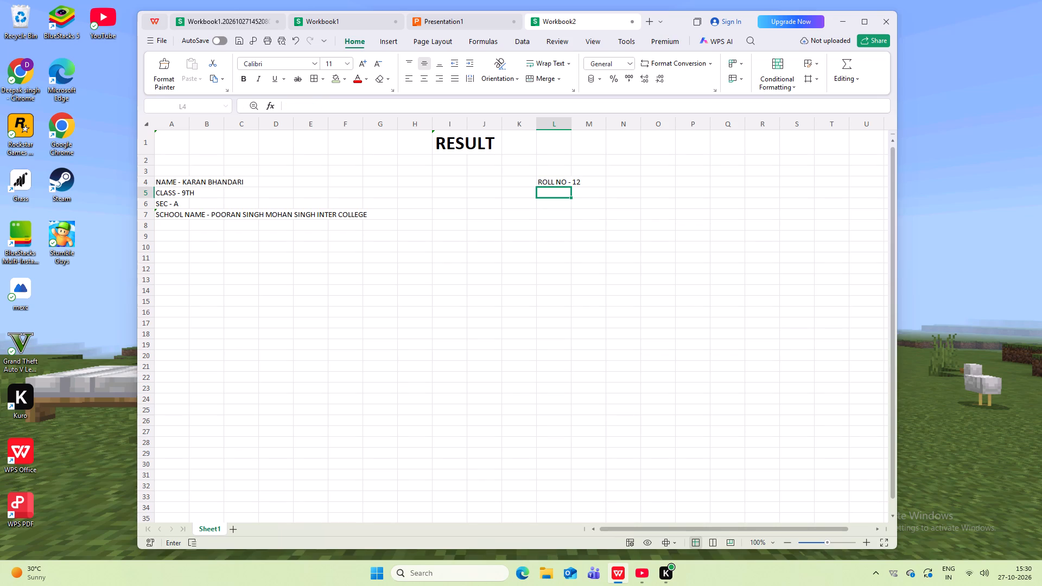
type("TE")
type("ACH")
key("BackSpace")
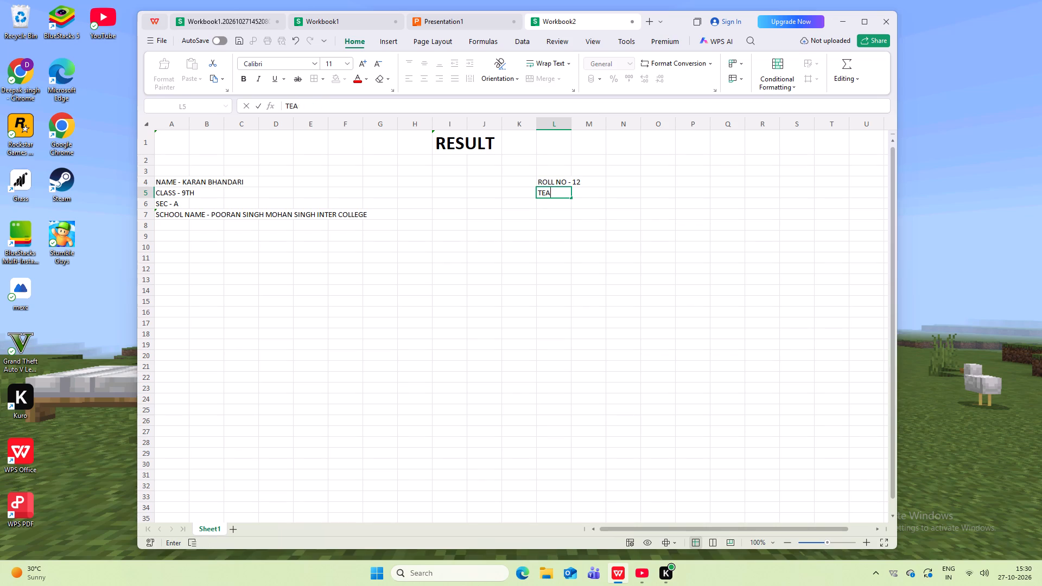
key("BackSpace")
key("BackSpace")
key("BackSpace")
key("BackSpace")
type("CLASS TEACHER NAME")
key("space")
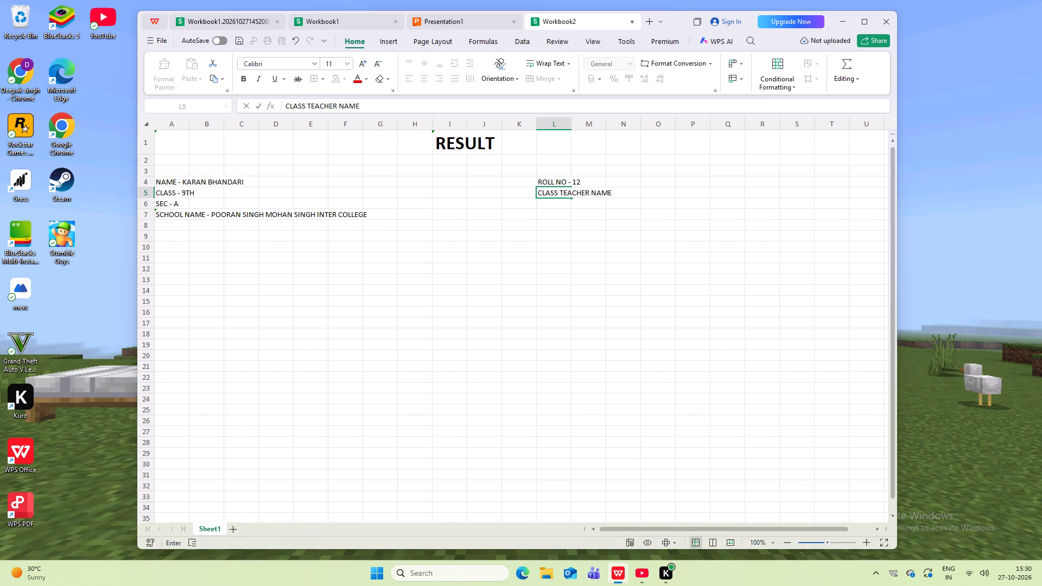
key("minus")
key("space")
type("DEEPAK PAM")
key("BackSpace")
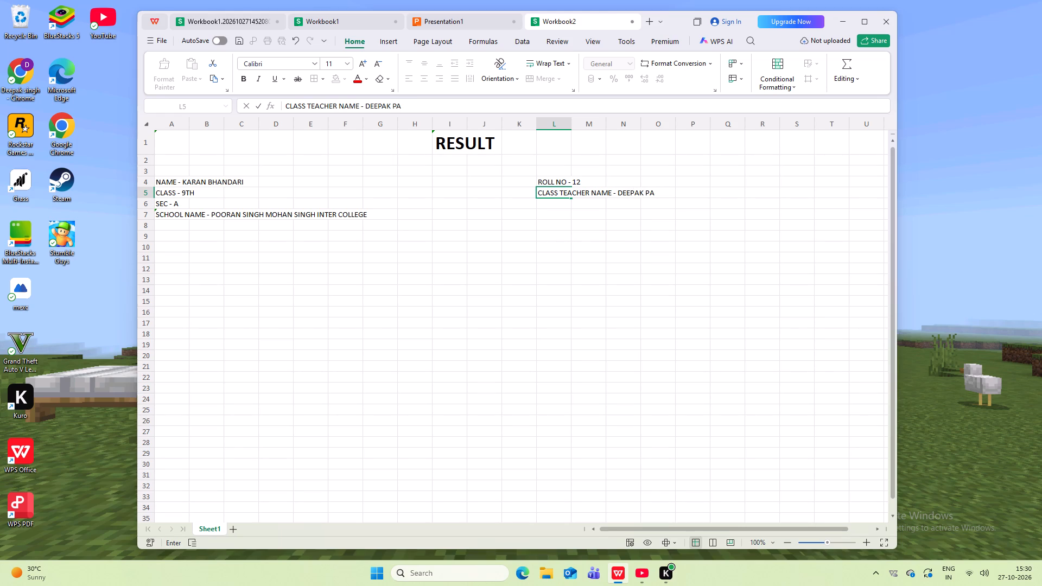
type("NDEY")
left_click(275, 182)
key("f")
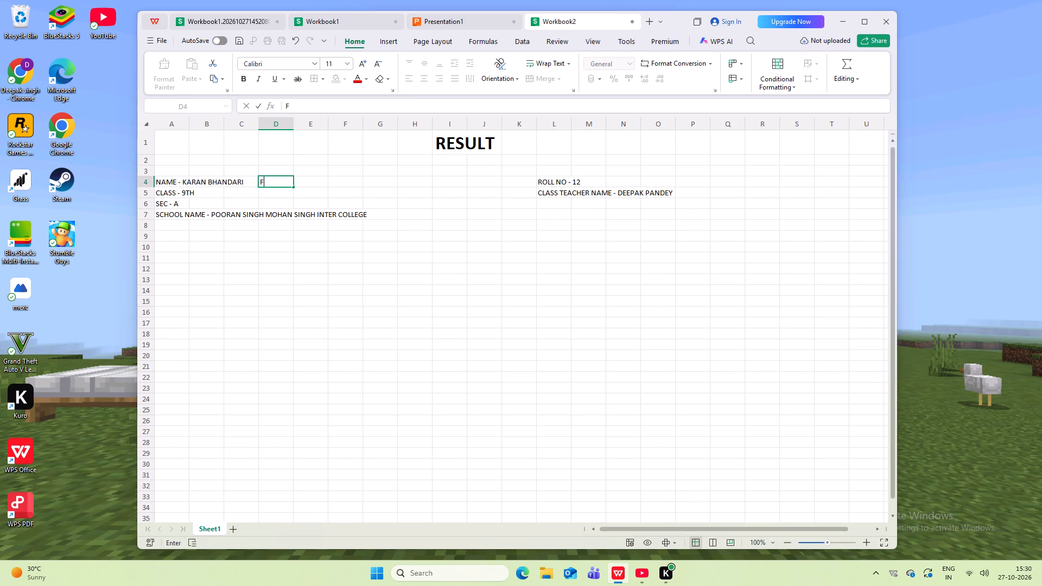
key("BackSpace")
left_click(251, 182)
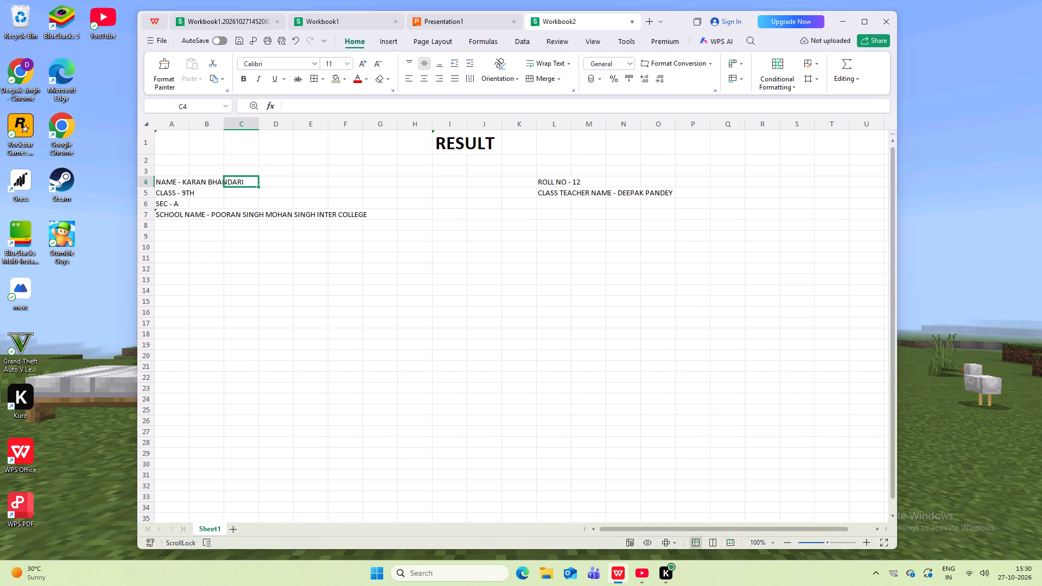
List the subjects MATHS, SCIENCE, HINDI, ENGLISH and SOCIOLOGY down column A in cells A10 to A14.
left_click(187, 245)
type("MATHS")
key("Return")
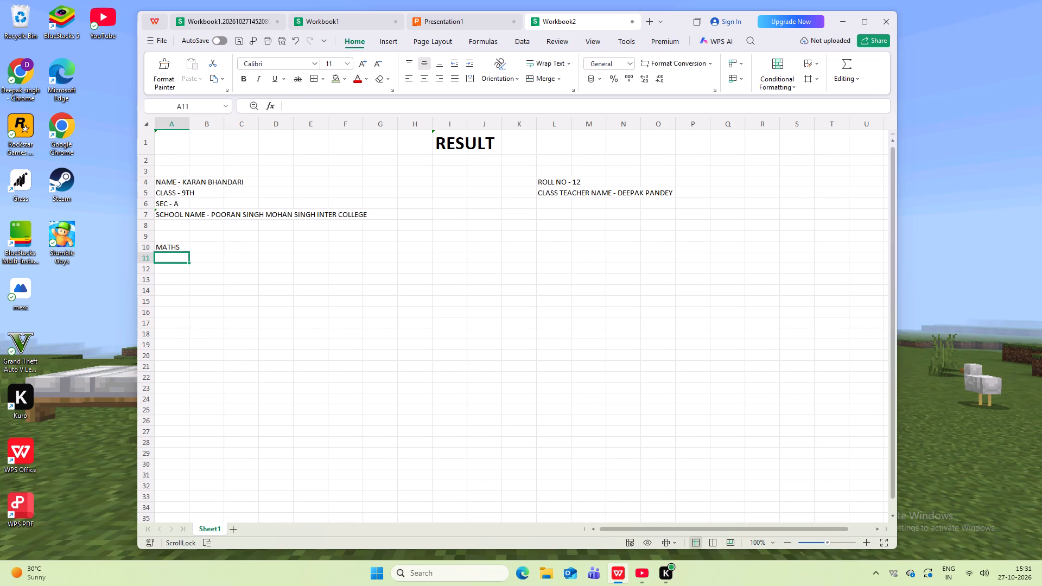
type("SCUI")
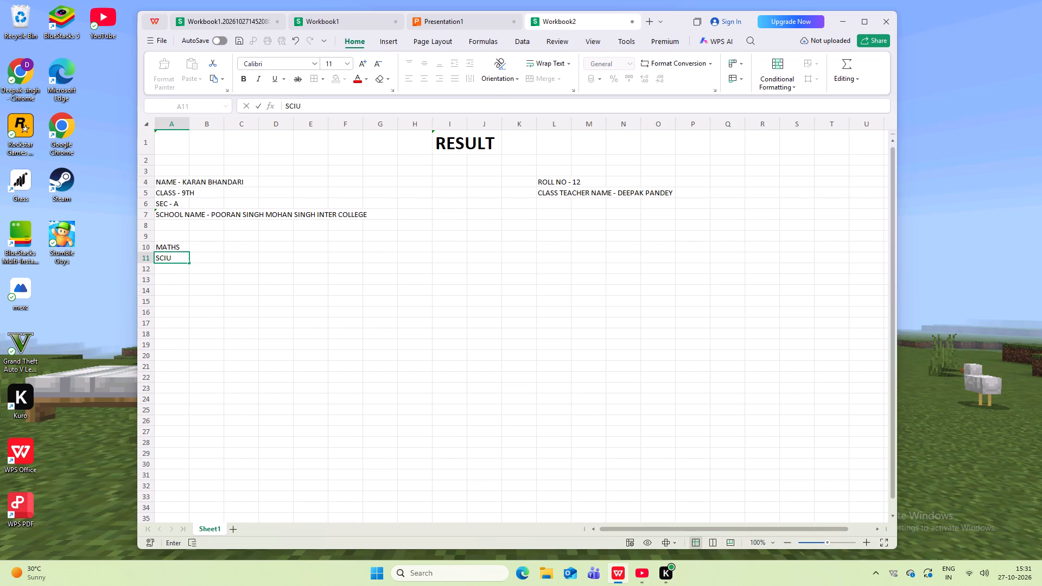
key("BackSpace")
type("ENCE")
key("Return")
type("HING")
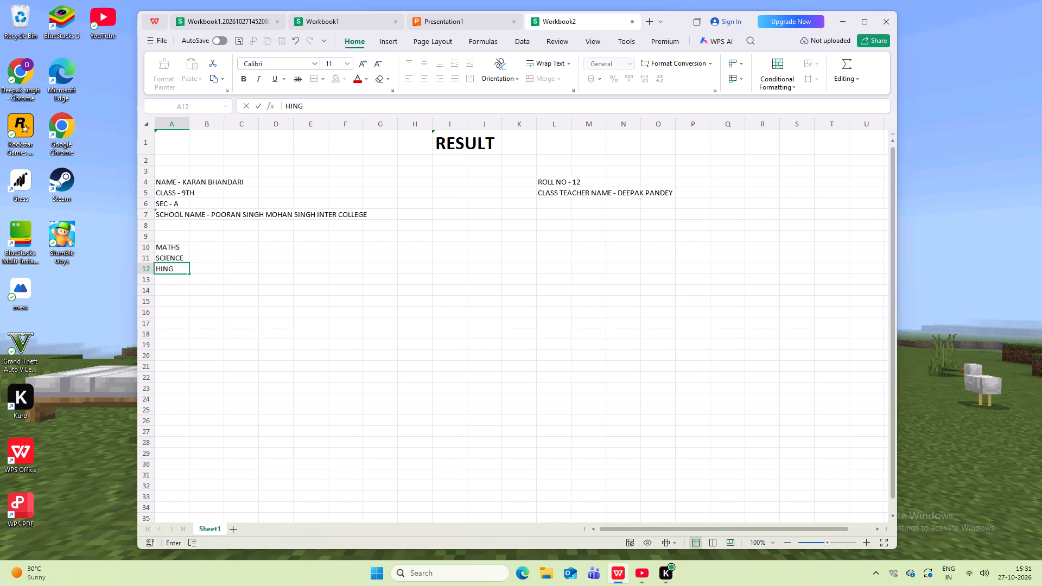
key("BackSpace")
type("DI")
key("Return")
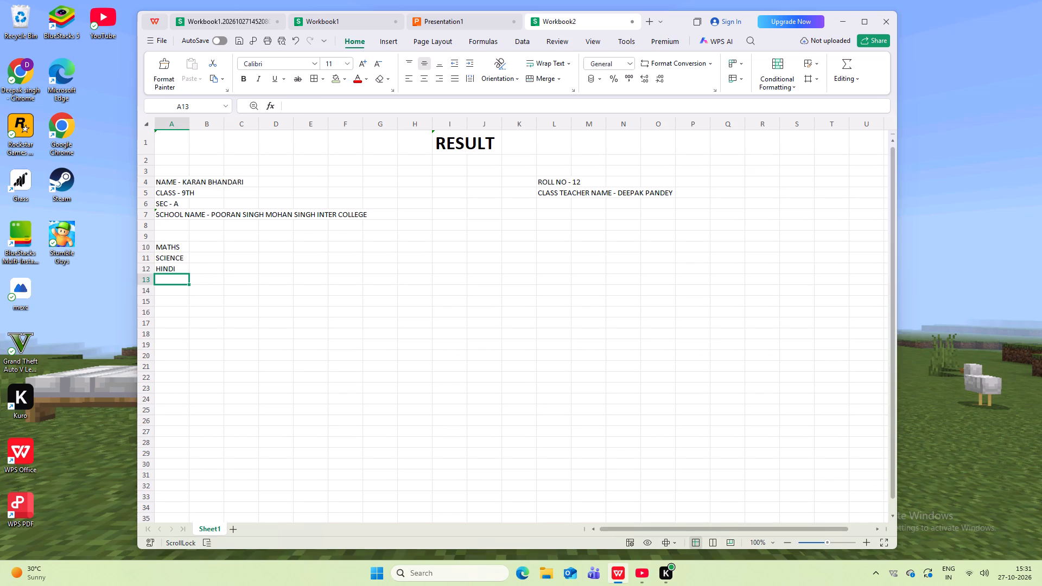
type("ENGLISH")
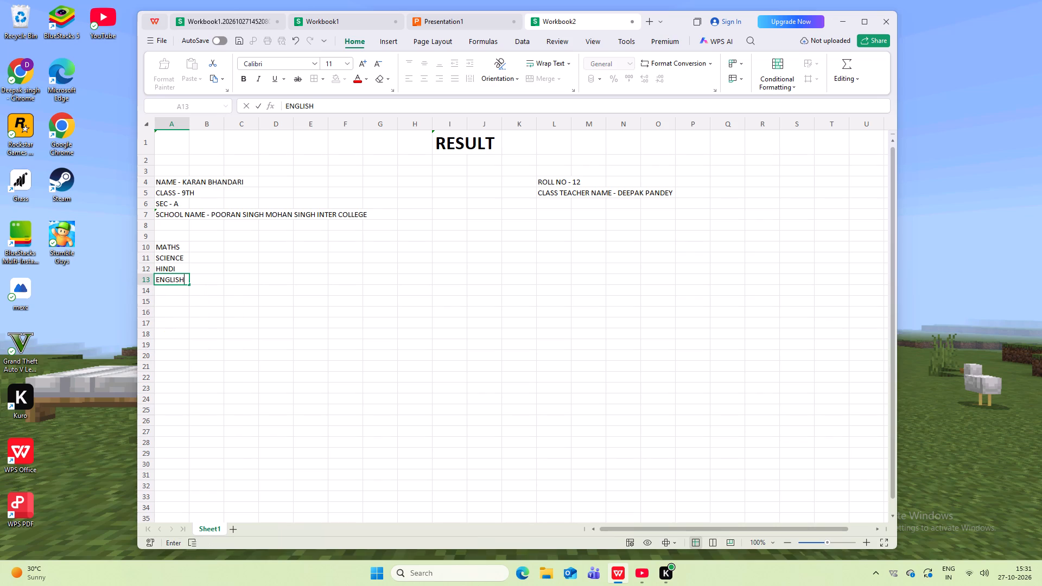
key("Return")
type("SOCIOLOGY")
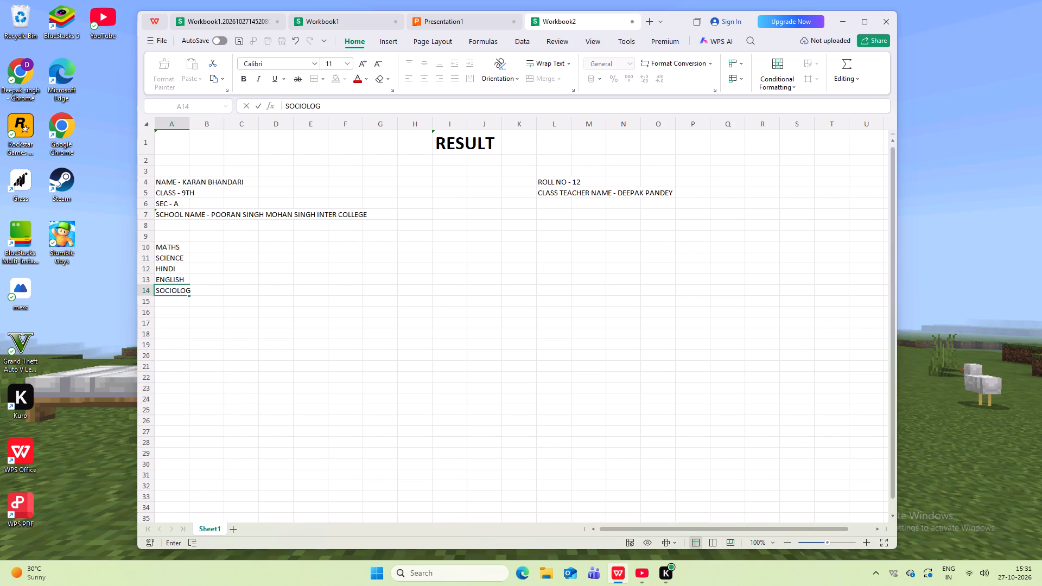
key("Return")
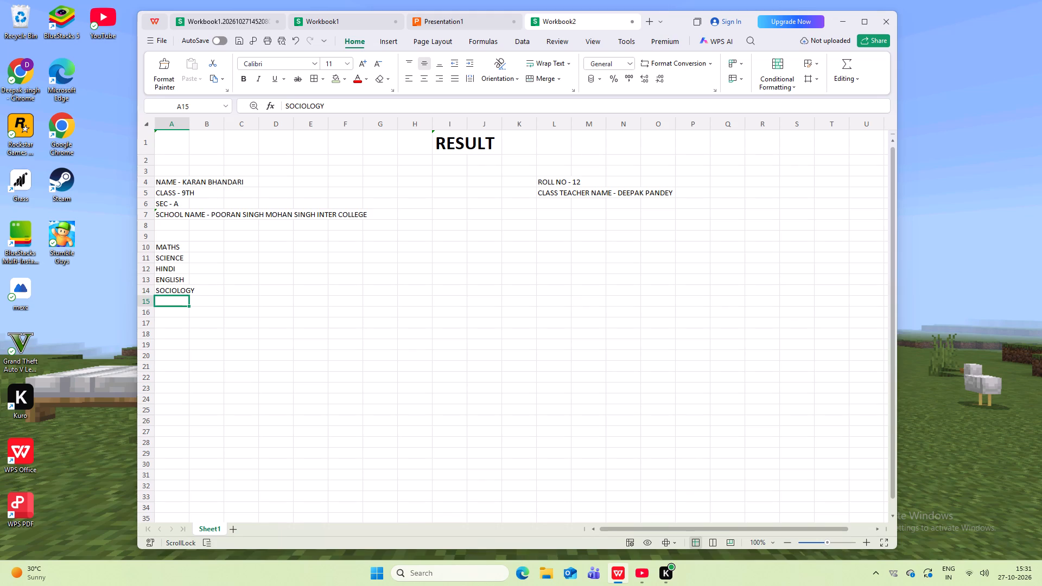
Add POLITICAL SCIENCE to the subject list in cell A15, below SOCIOLOGY.
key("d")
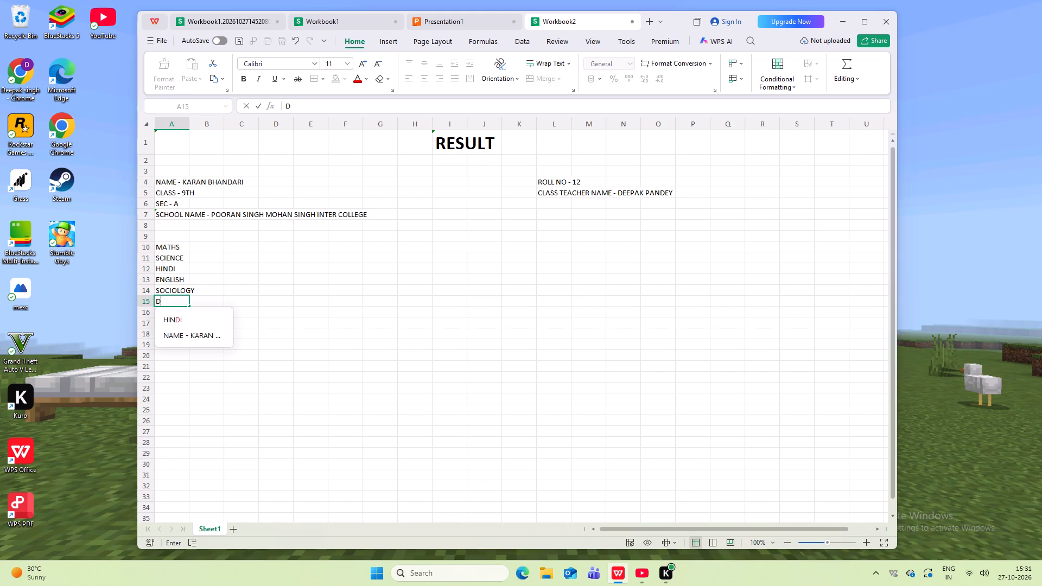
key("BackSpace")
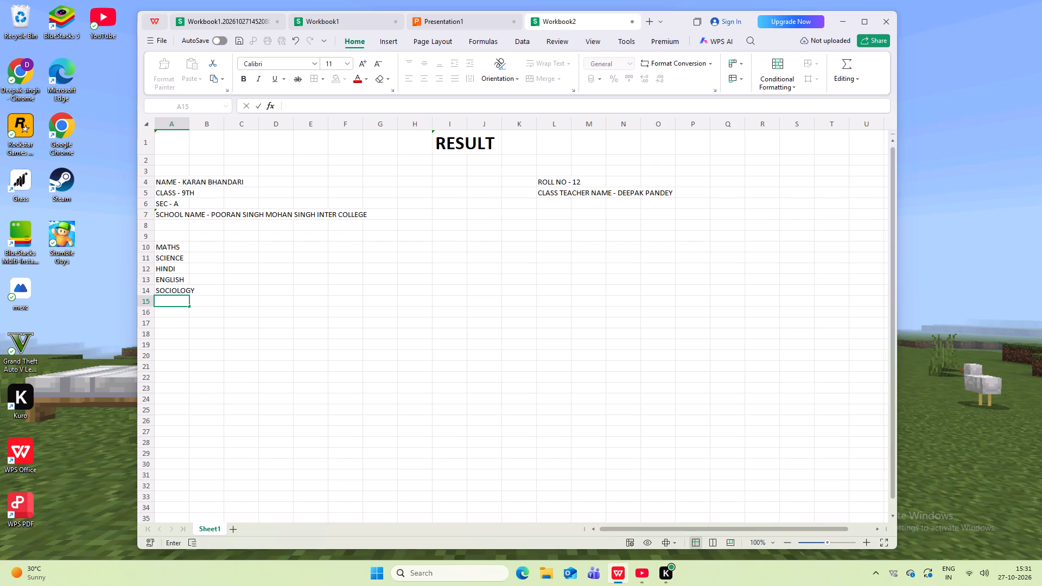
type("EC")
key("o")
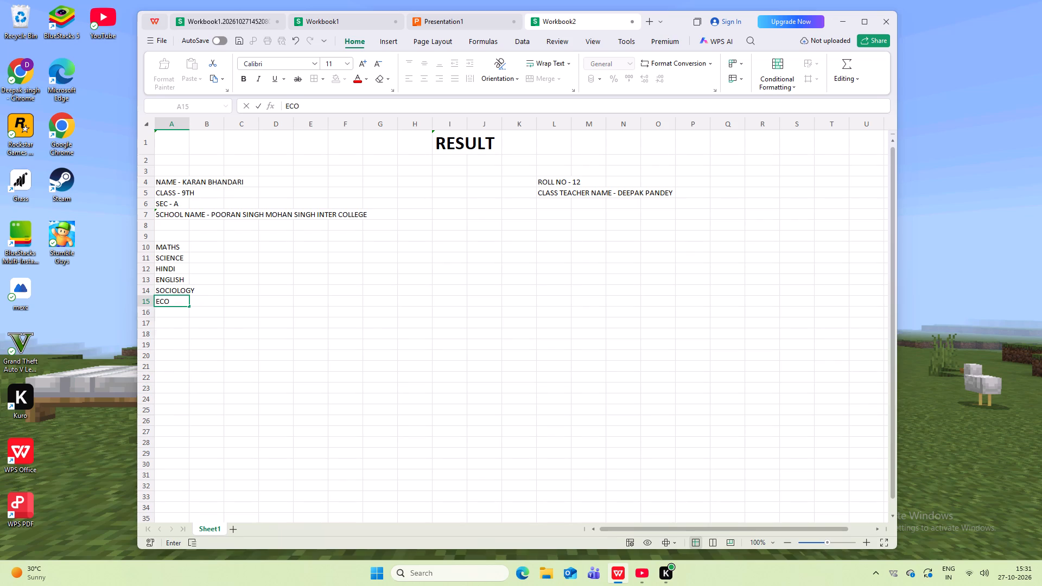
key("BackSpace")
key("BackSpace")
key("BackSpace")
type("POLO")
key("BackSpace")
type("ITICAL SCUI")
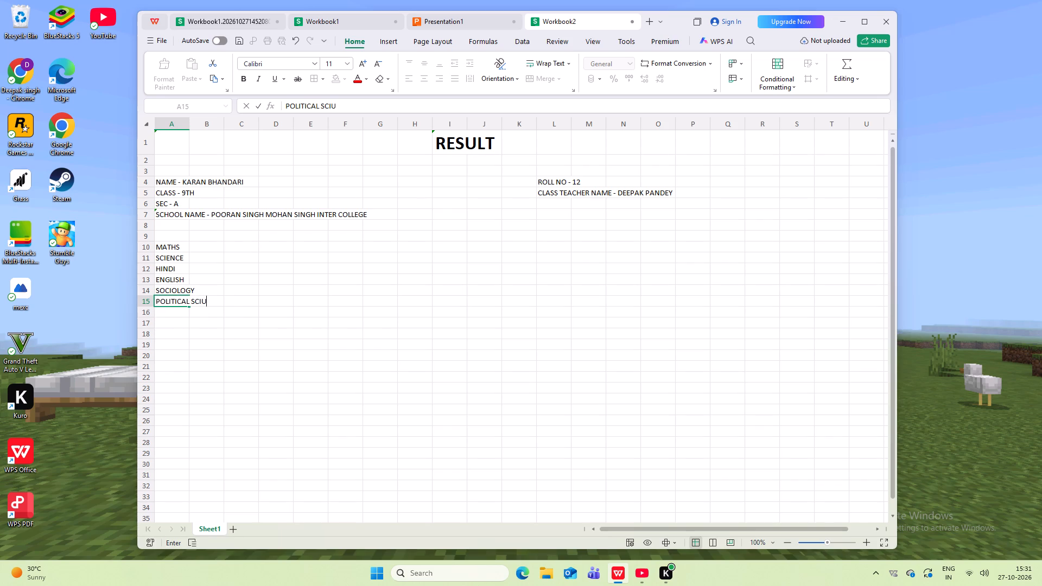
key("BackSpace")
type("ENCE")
Enter the column headings SUBJECT in cell B9 and TEST NUMBER in cell E9, above the subject list.
left_click(209, 233)
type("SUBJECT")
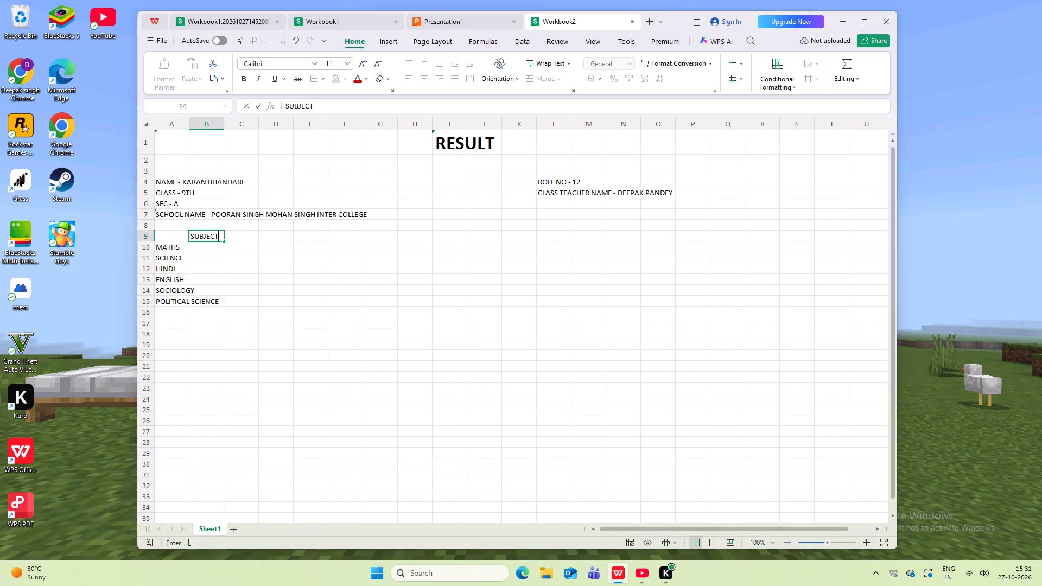
left_click(340, 236)
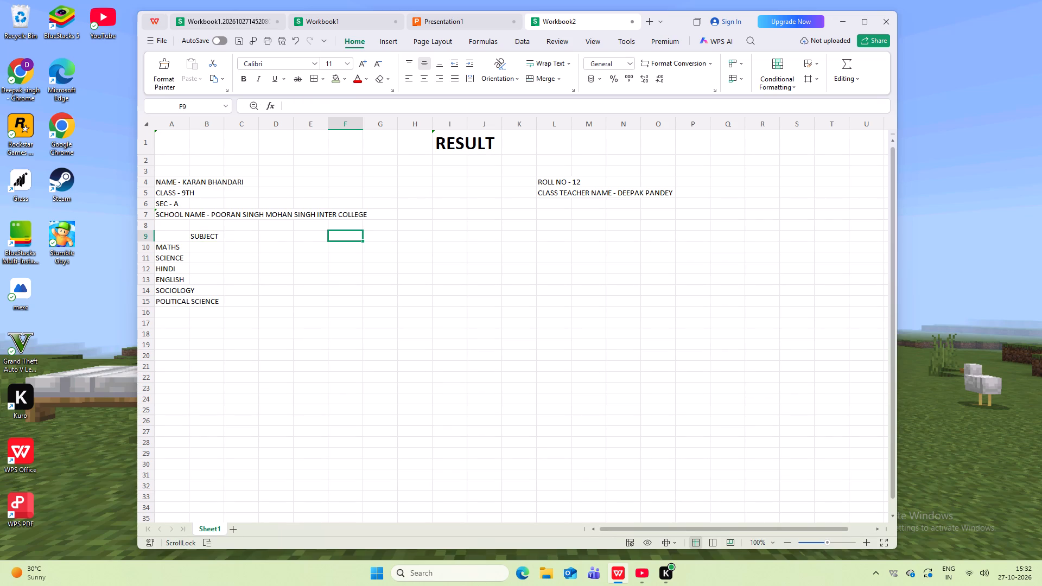
left_click(309, 236)
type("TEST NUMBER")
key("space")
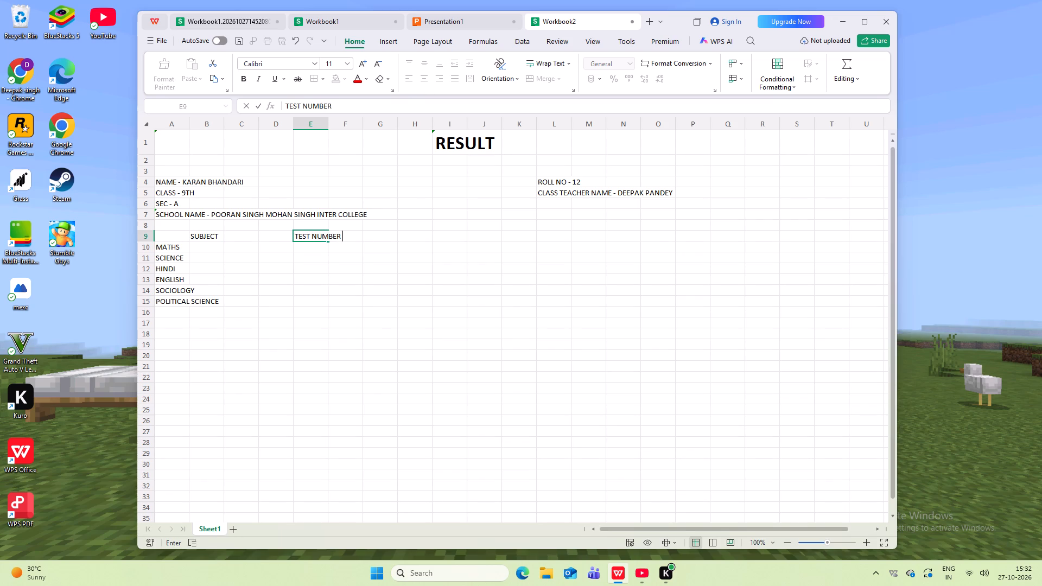
Enter the exam column headings HALF YEALY NUMBER in cell H9 and ANUALEXAM NUMBER in cell L9.
double_click(422, 234)
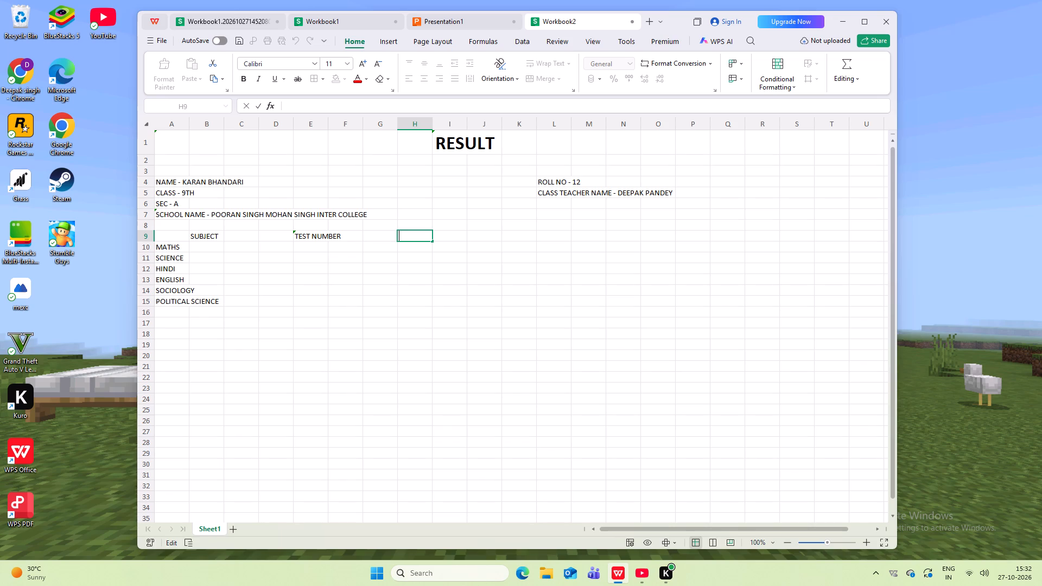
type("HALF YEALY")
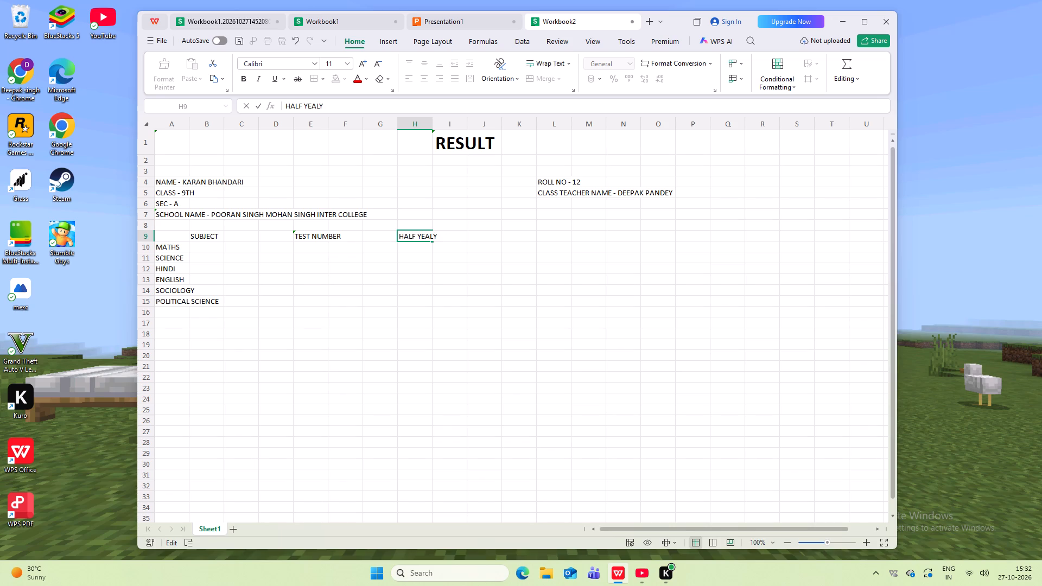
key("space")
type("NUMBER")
left_click(567, 238)
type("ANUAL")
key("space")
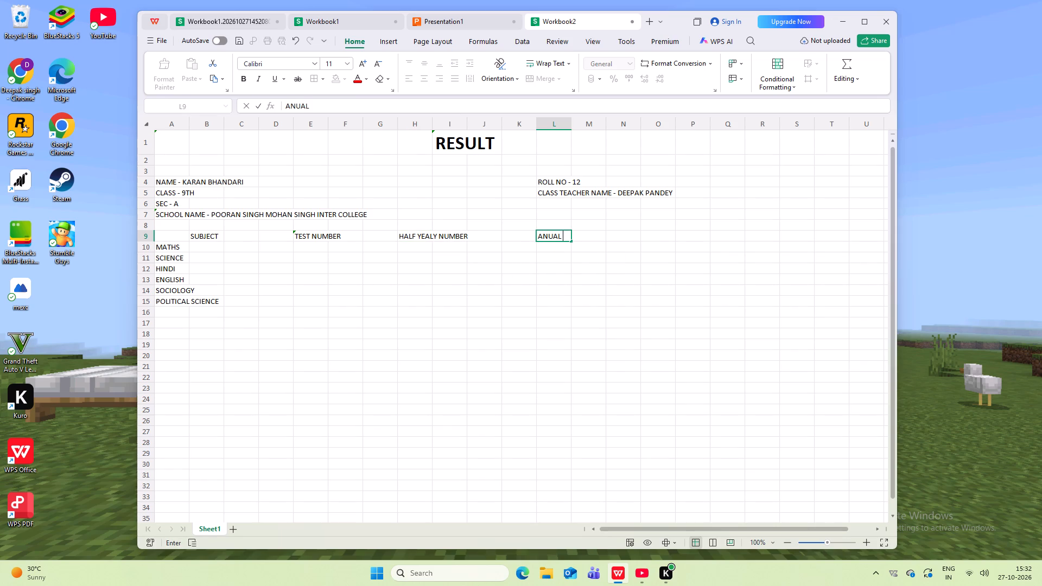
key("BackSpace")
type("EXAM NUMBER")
Fill in the test marks under TEST NUMBER: 10 in E10 and 9 in F10 for MATHS, and 10 in E11 for SCIENCE.
left_click(302, 250)
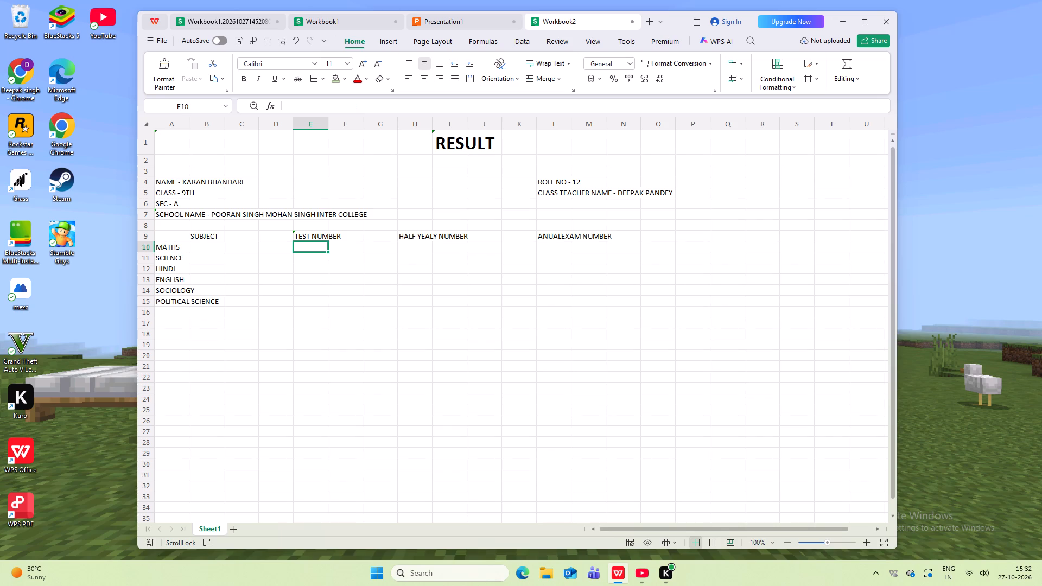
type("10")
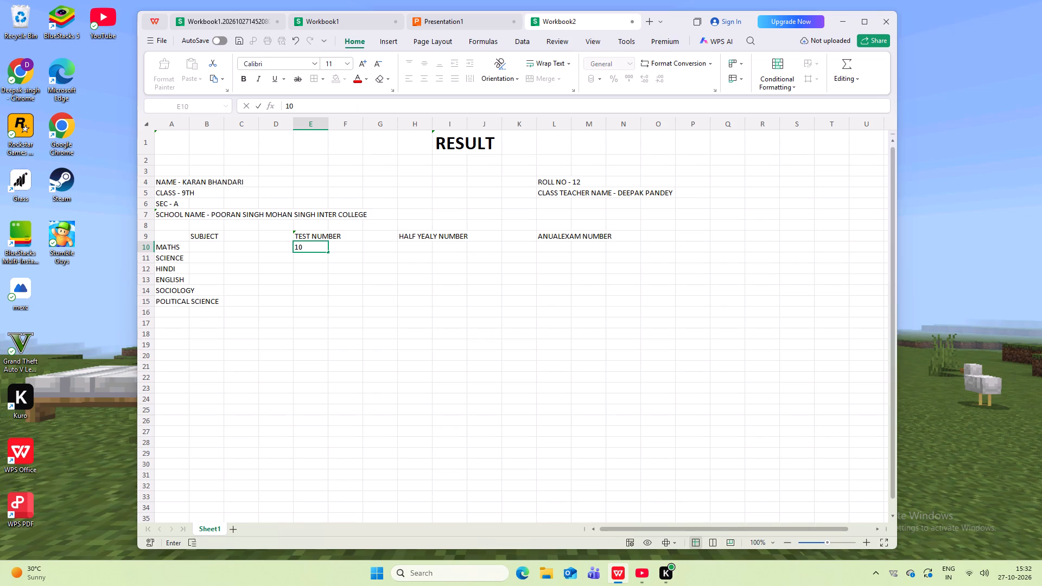
left_click(352, 248)
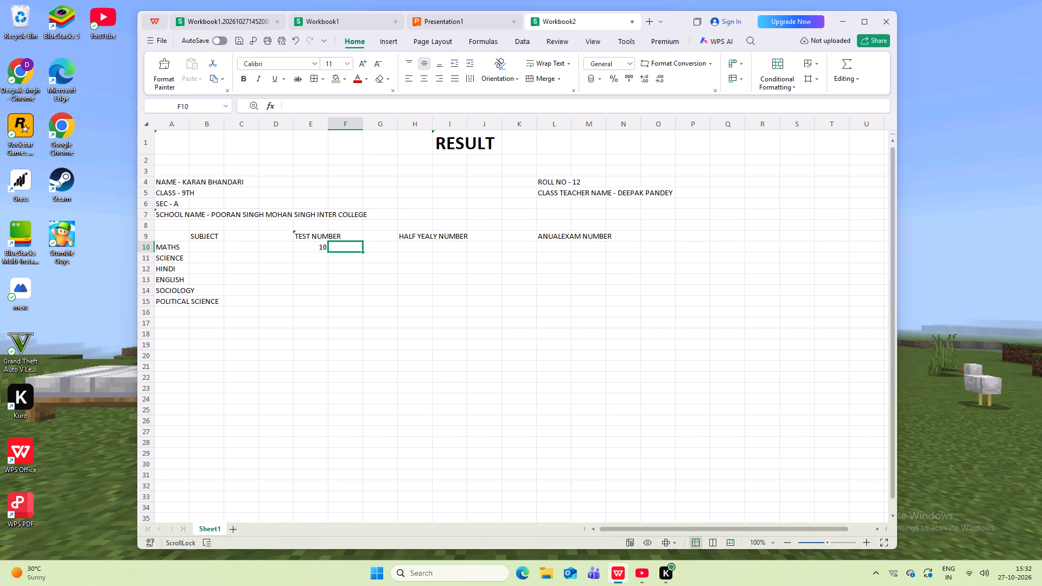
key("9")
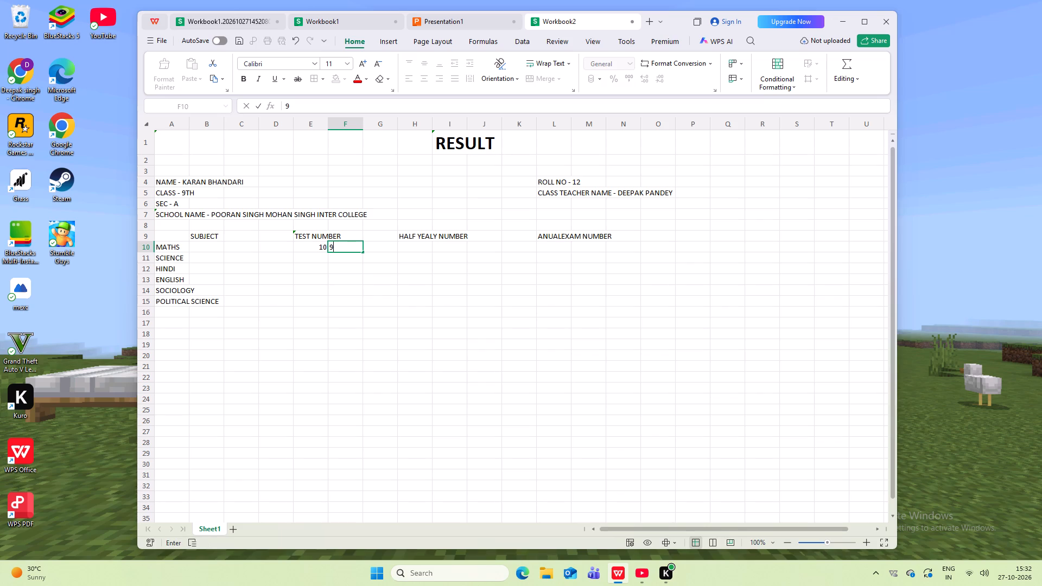
left_click(312, 260)
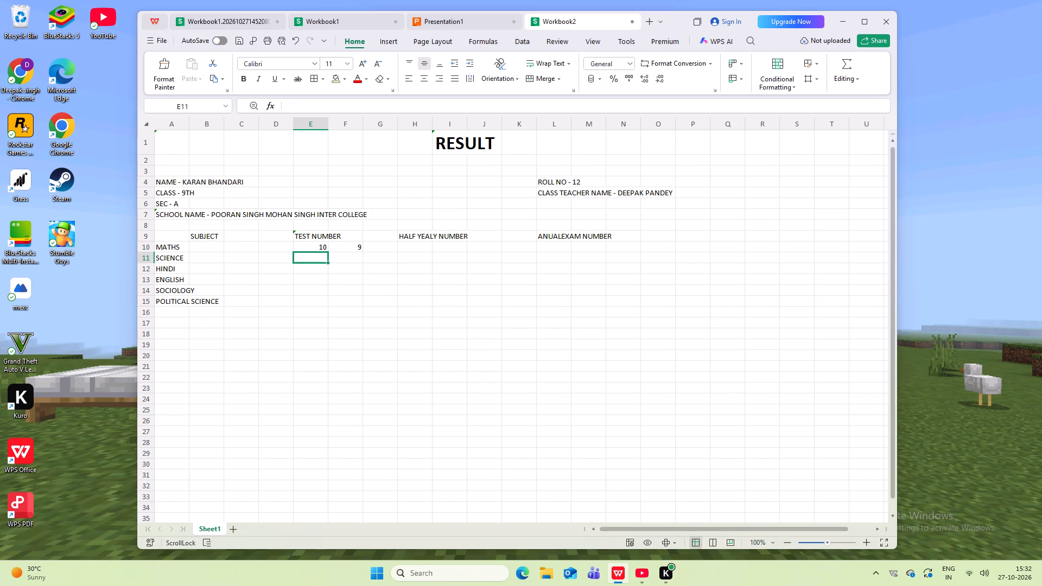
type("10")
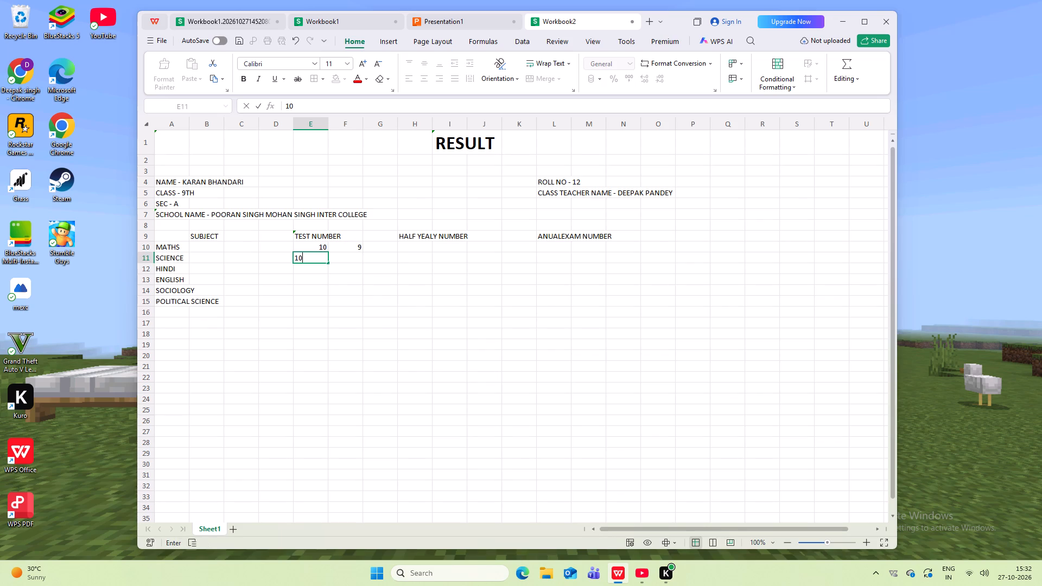
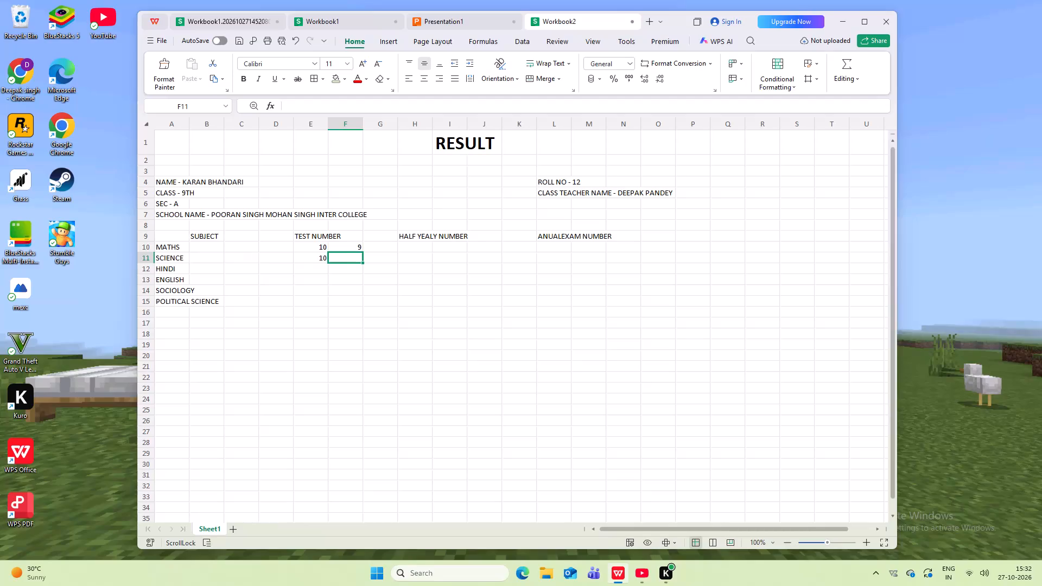
Enter 8 in cell F11 as the obtained test mark for SCIENCE.
key("8")
Enter 10 under TEST NUMBER in each of cells E12 to E15, for HINDI through POLITICAL SCIENCE.
left_click(318, 267)
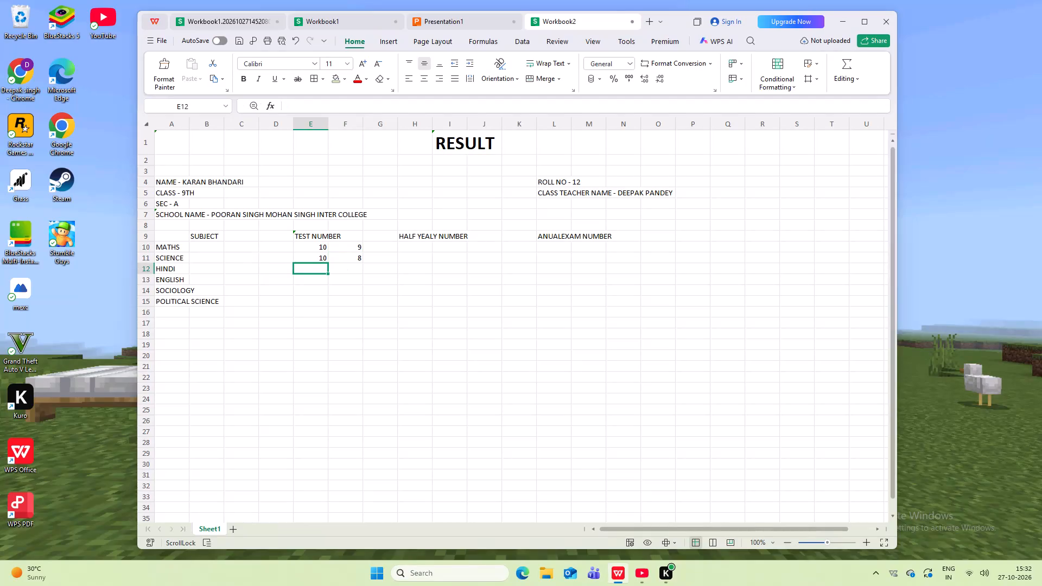
type("10")
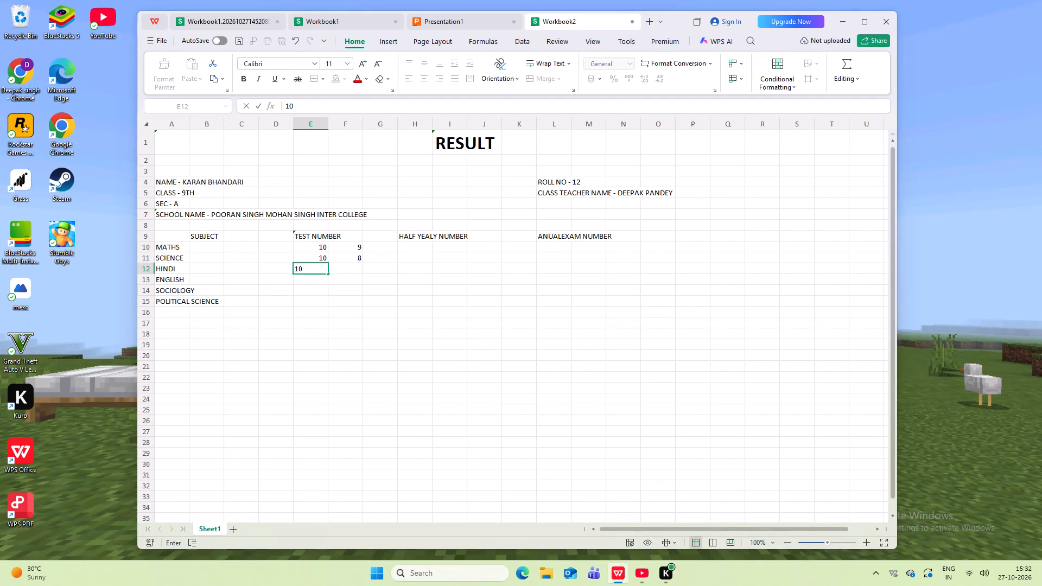
key("Return")
type("10")
key("Return")
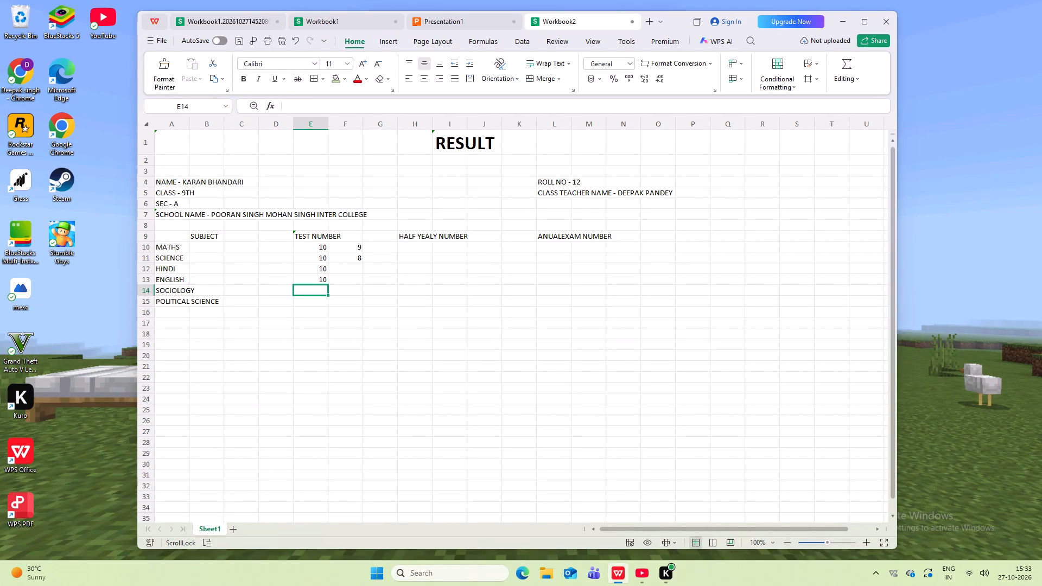
type("10")
key("Return")
type("10")
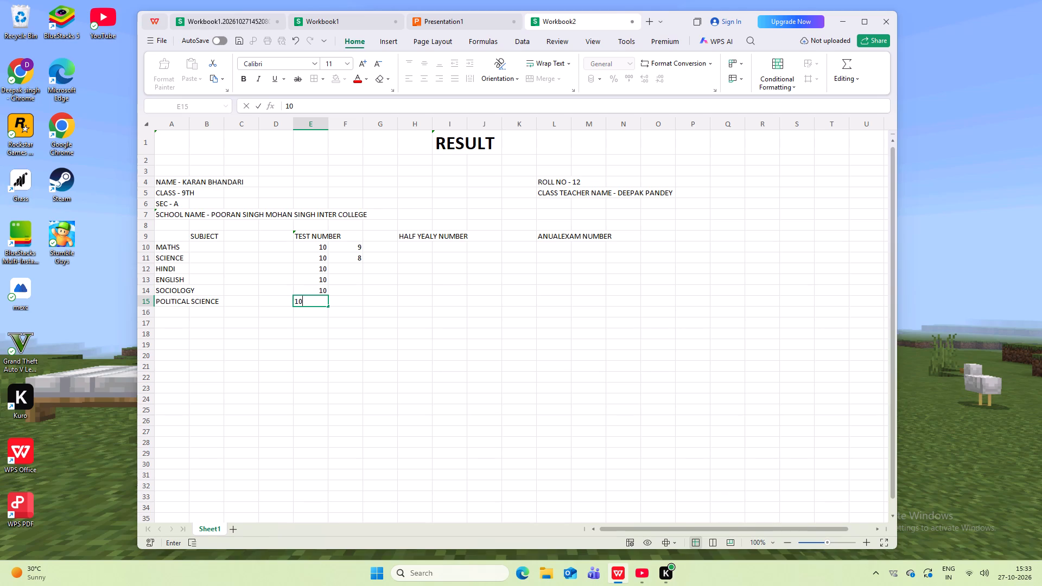
key("Return")
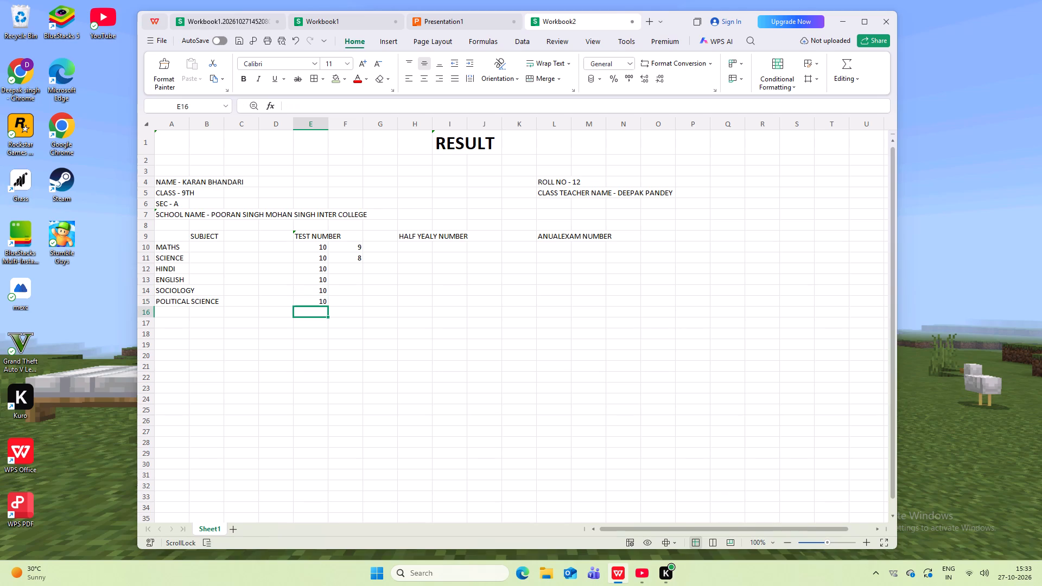
Enter the obtained test marks 6 in F12 for HINDI and 5 in F13 for ENGLISH.
left_click(361, 272)
key("6")
key("Return")
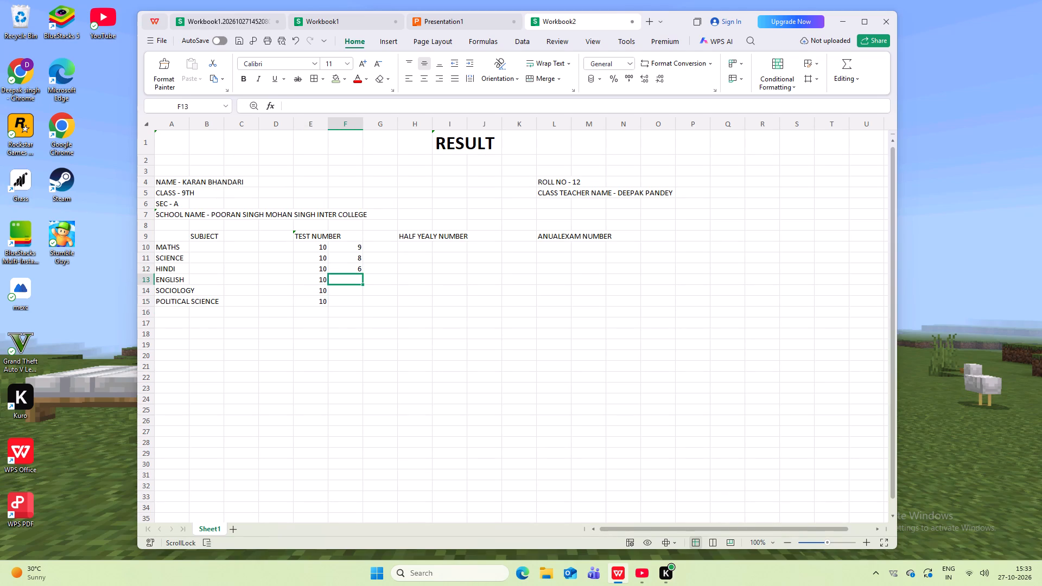
key("5")
key("Return")
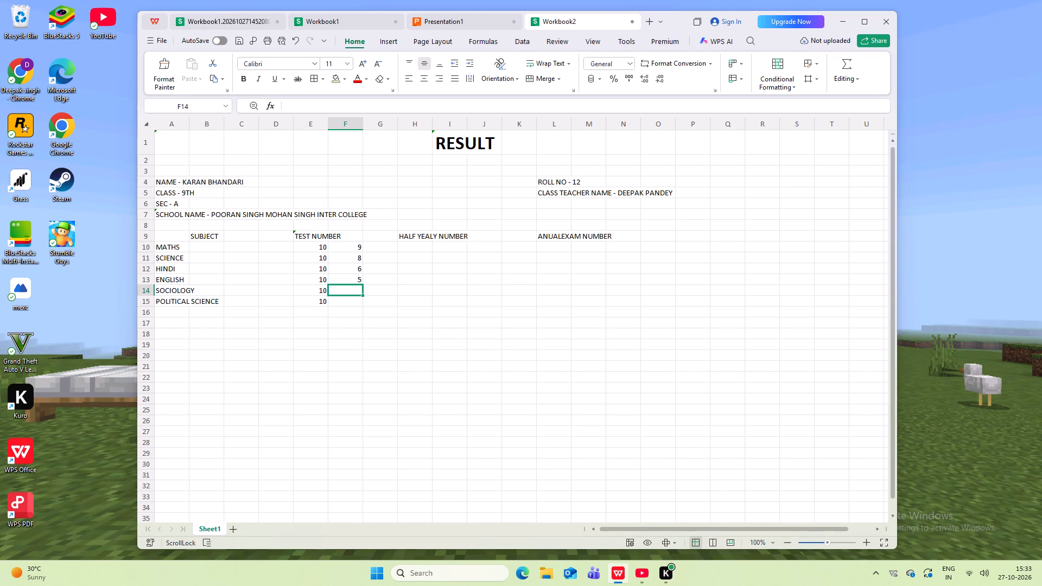
Change the ENGLISH test mark in cell F13 to 9.
left_click_drag(352, 268, 359, 287)
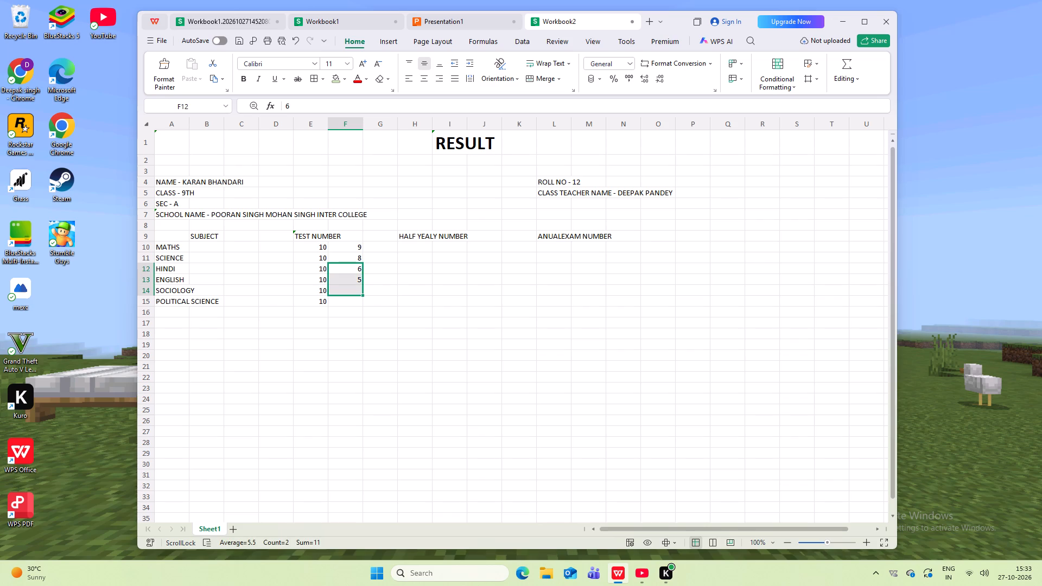
left_click(371, 290)
left_click(355, 278)
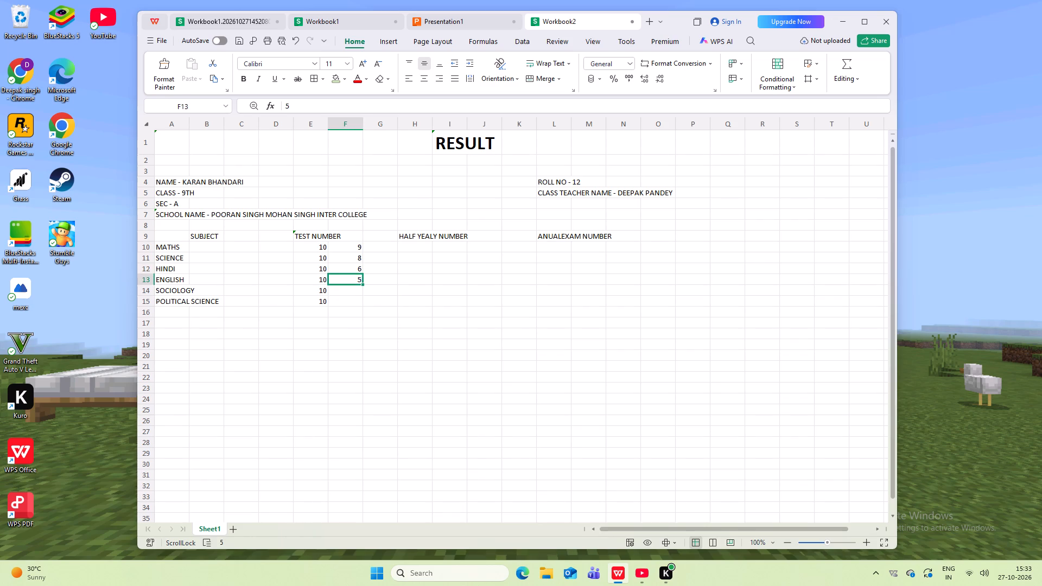
key("BackSpace")
key("9")
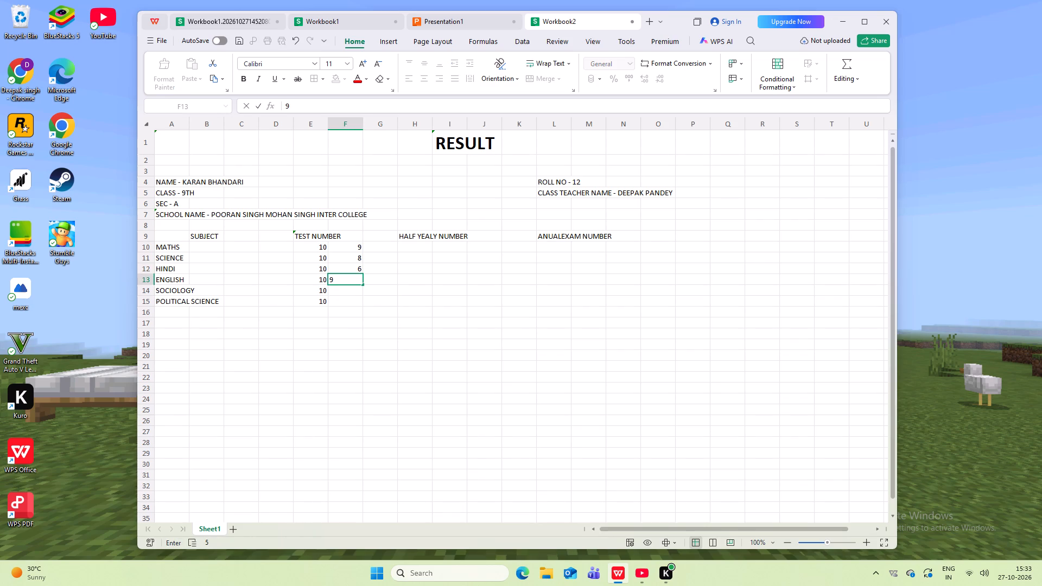
Enter the obtained test marks 10 in F14 for SOCIOLOGY and 9 in F15 for POLITICAL SCIENCE.
left_click(348, 293)
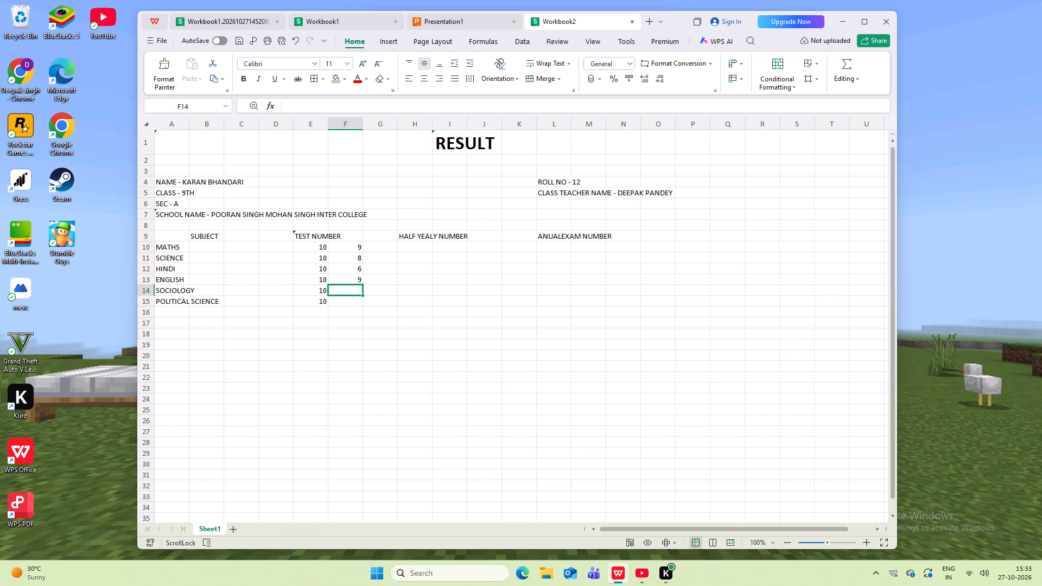
type("10")
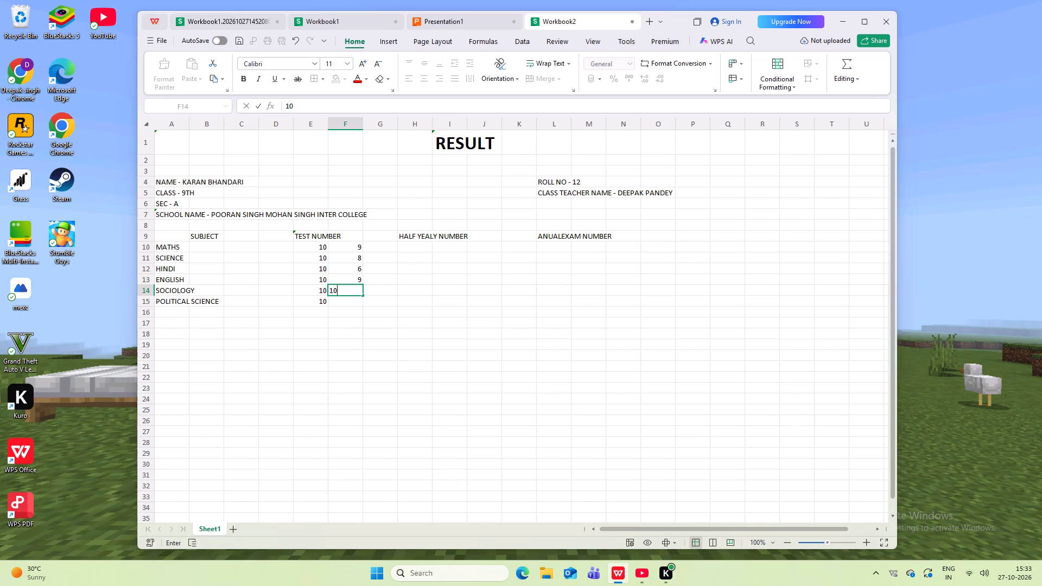
left_click(350, 303)
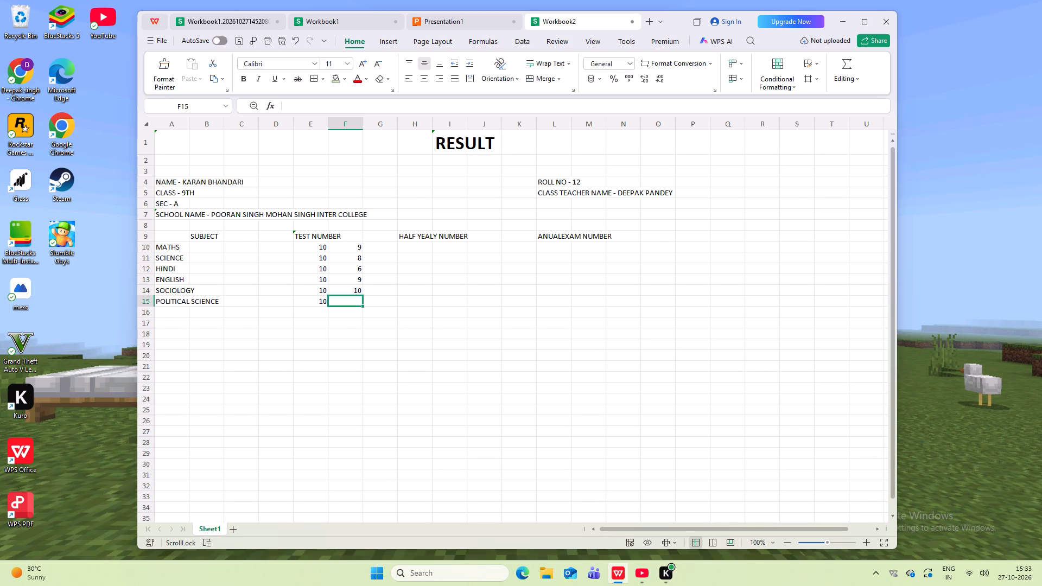
key("9")
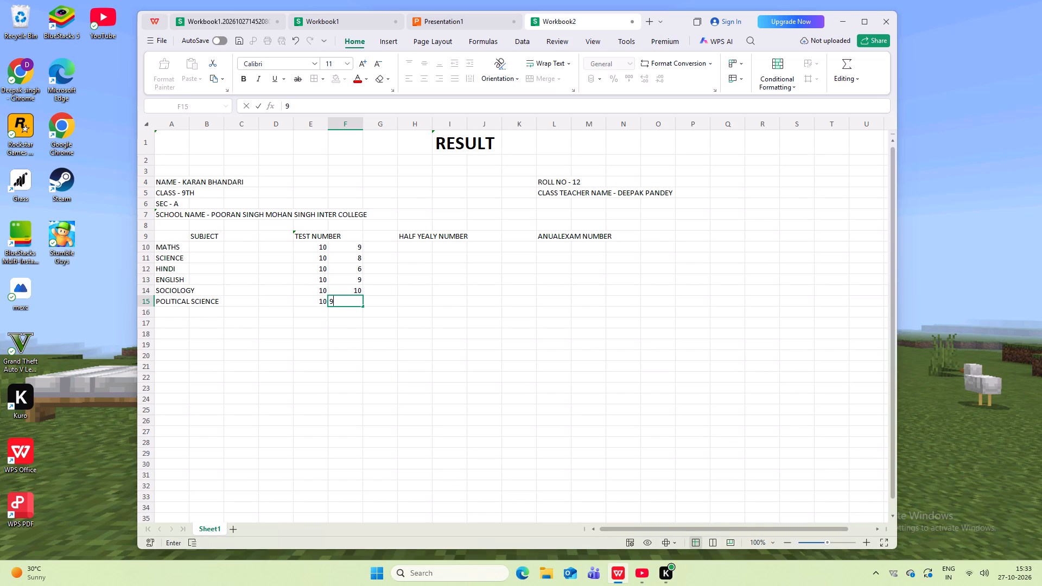
Enter 80 under HALF YEALY NUMBER for all six subjects, in cells H10 to H15.
left_click(429, 247)
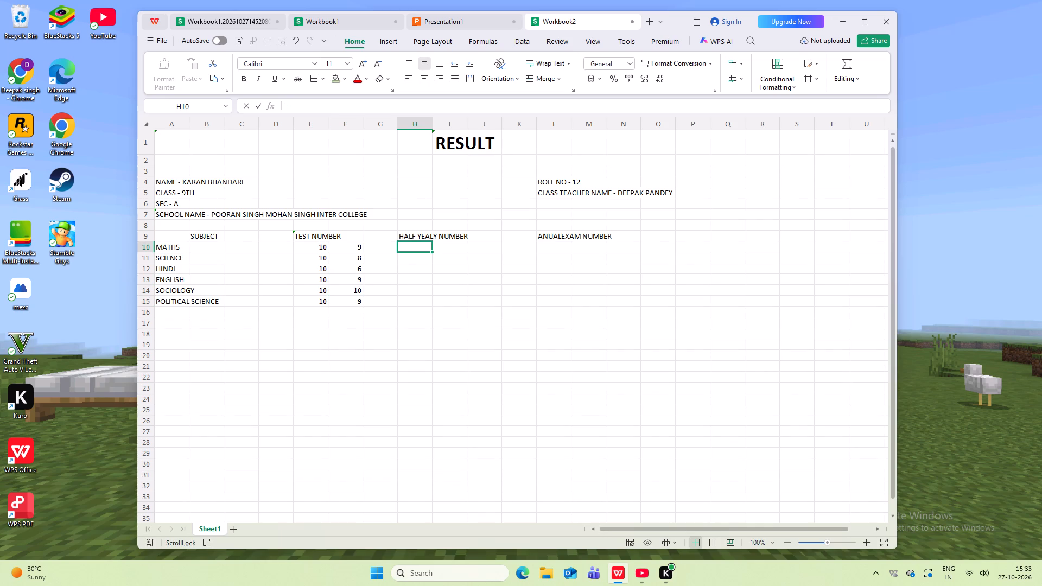
type("80")
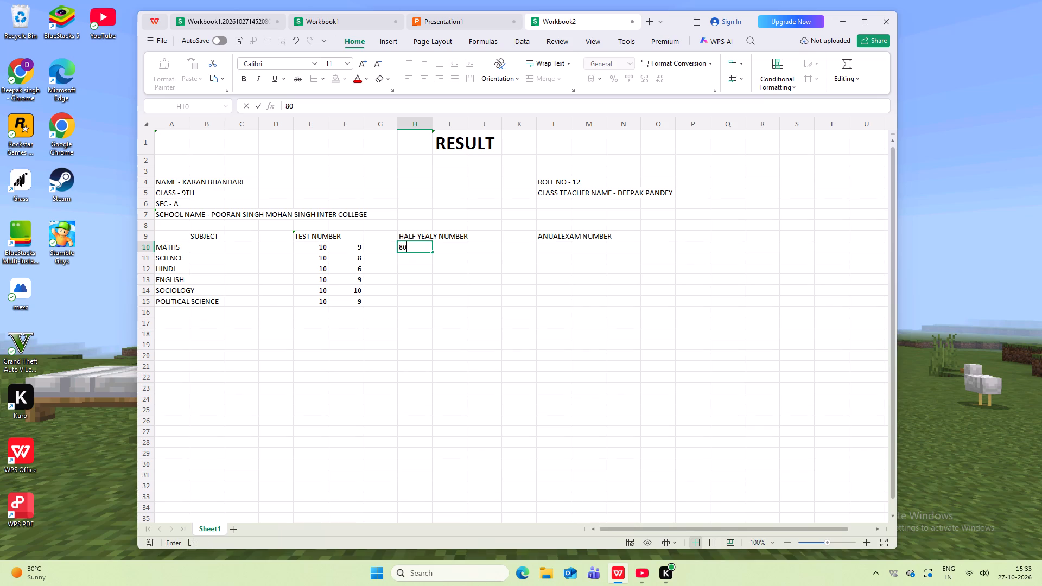
key("Return")
type("80")
key("Return")
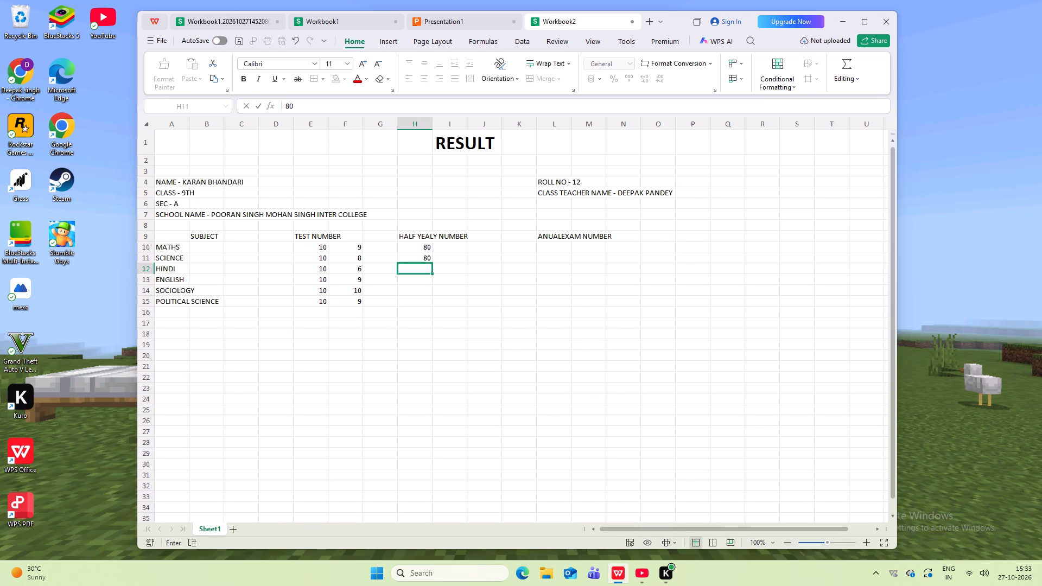
type("80")
key("Return")
type("80")
key("Return")
type("80")
key("Return")
type("80")
key("Return")
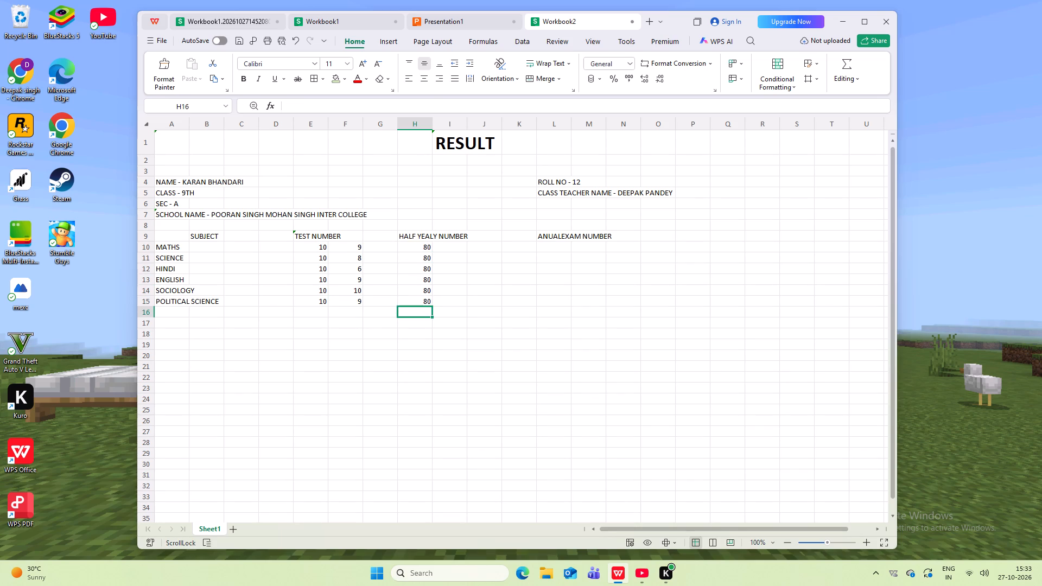
Enter the obtained half-yearly marks 50, 64, 55, 47, 24 and 6 in cells I10 to I15, from MATHS to POLITICAL SCIENCE.
left_click(443, 247)
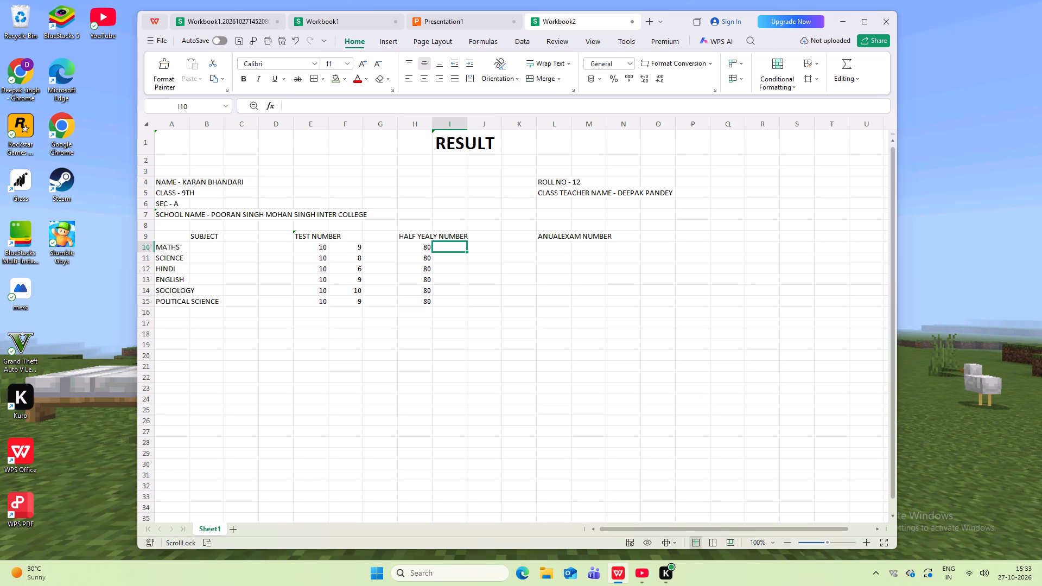
type("50")
key("Return")
type("64")
key("Return")
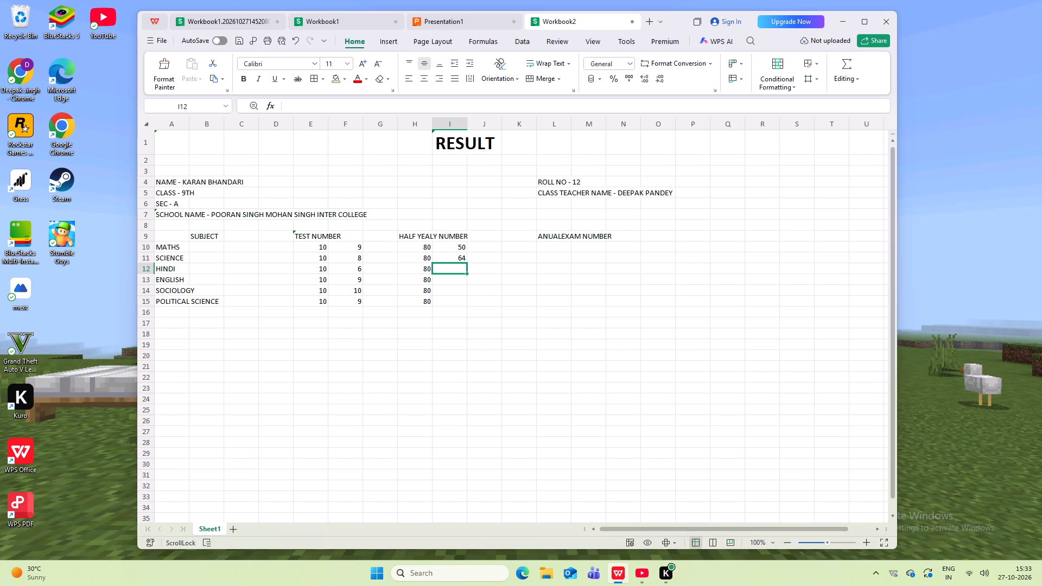
type("55")
key("Return")
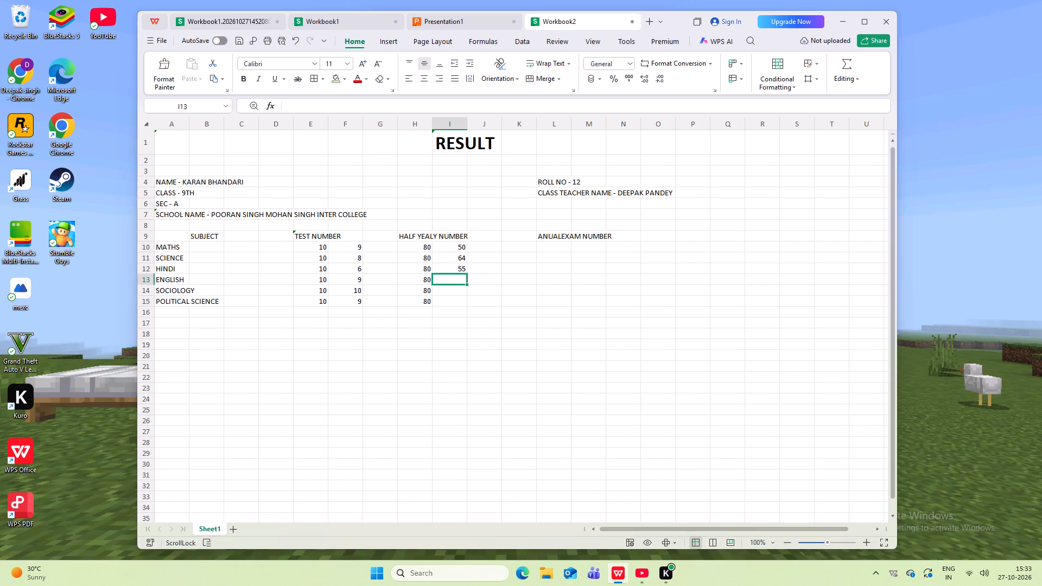
type("47")
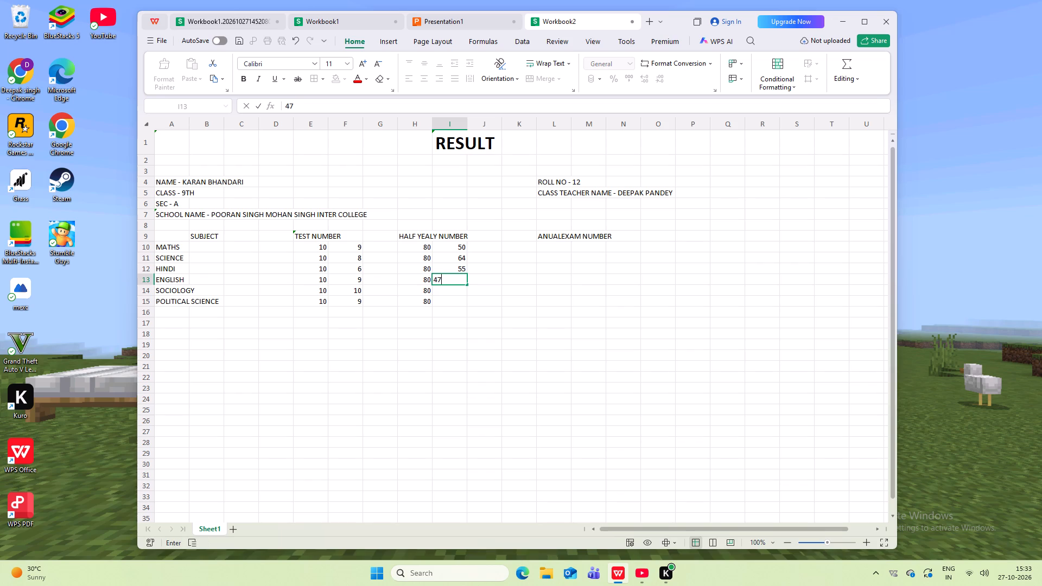
key("Return")
type("24")
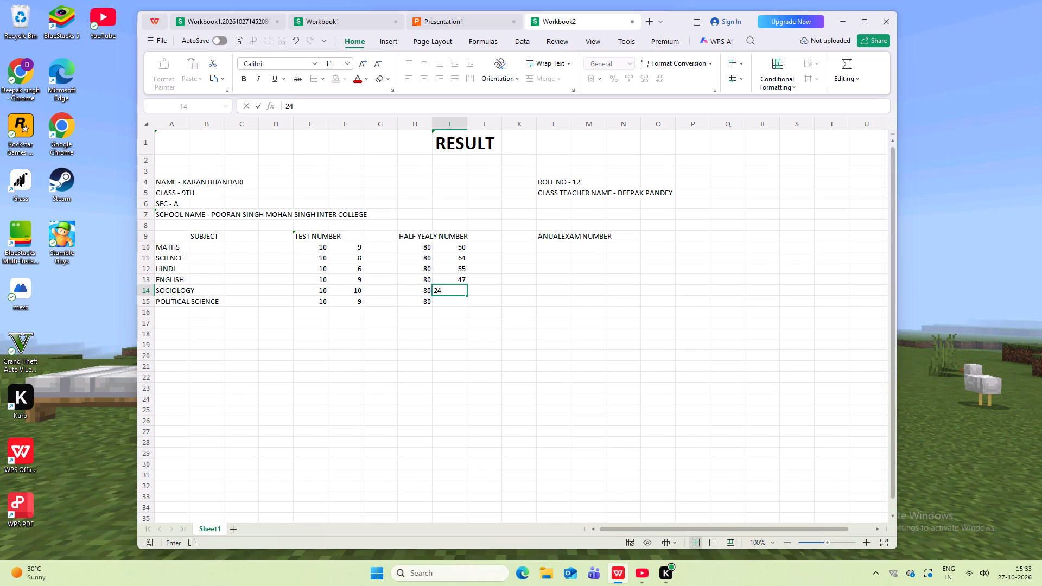
key("Return")
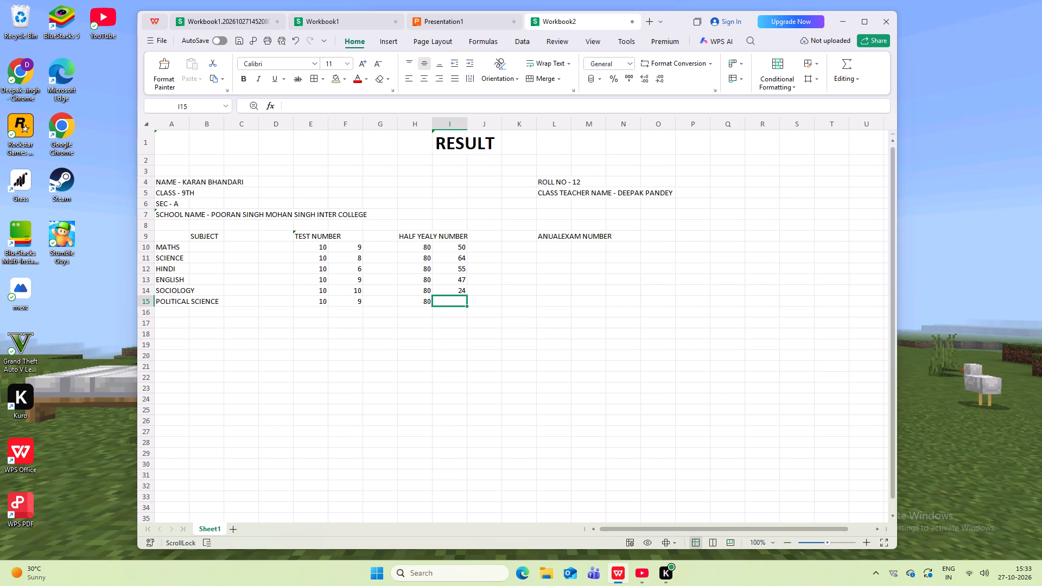
key("6")
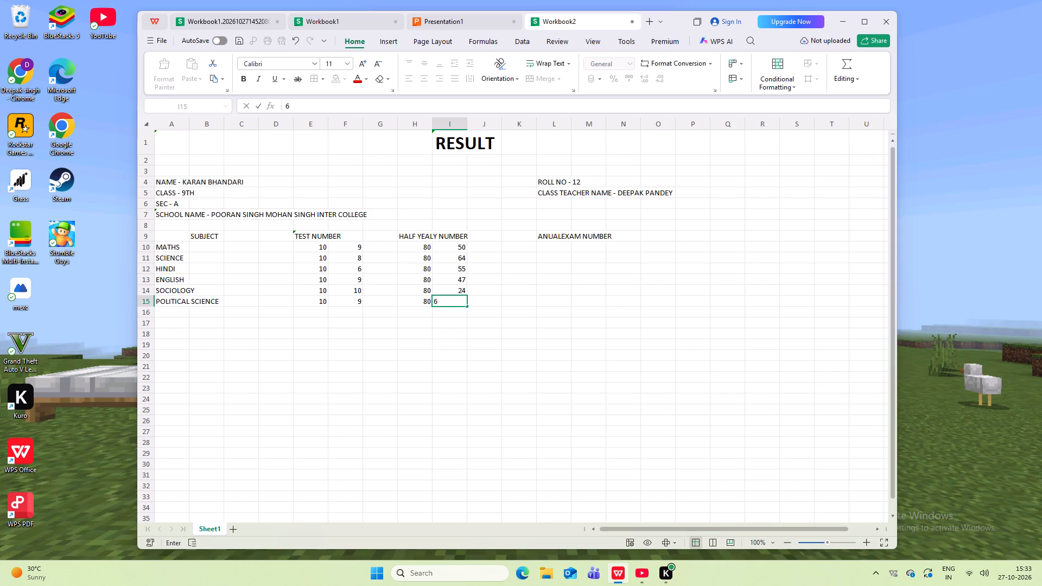
key("Return")
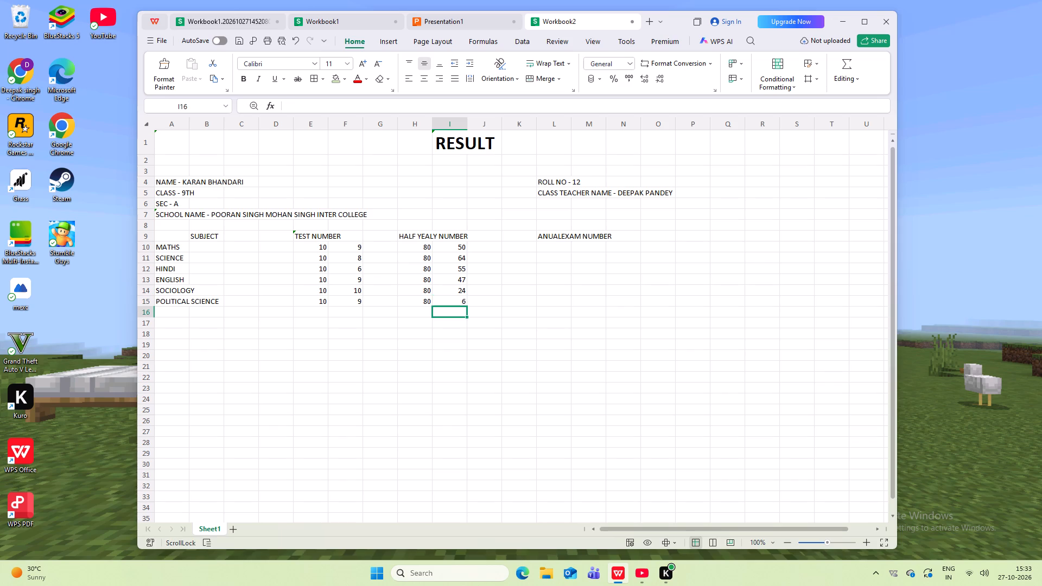
Enter the MATHS marks under ANUALEXAM NUMBER: 80 in L10 and 52 in M10.
left_click(561, 247)
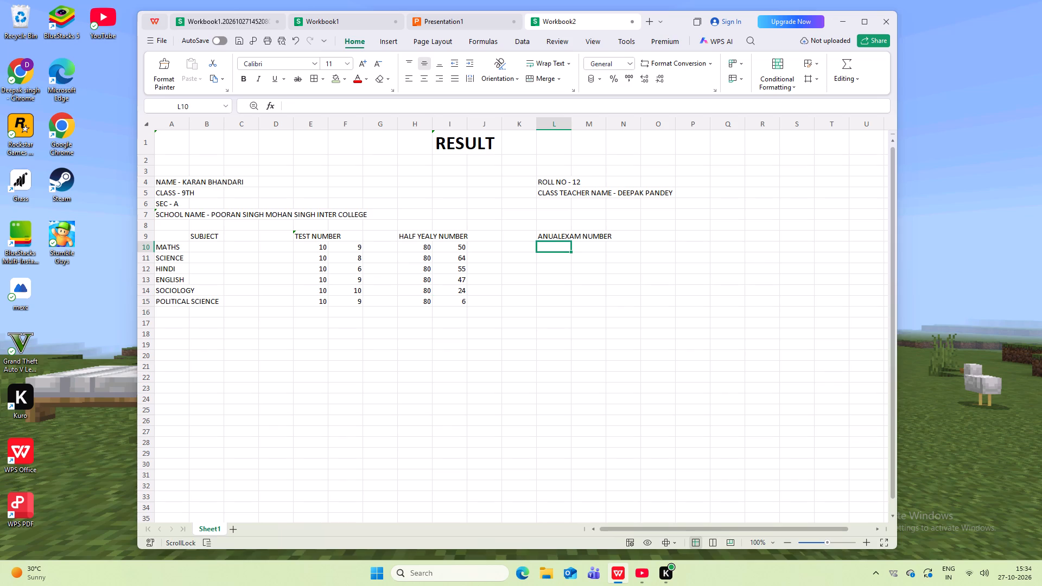
type("80")
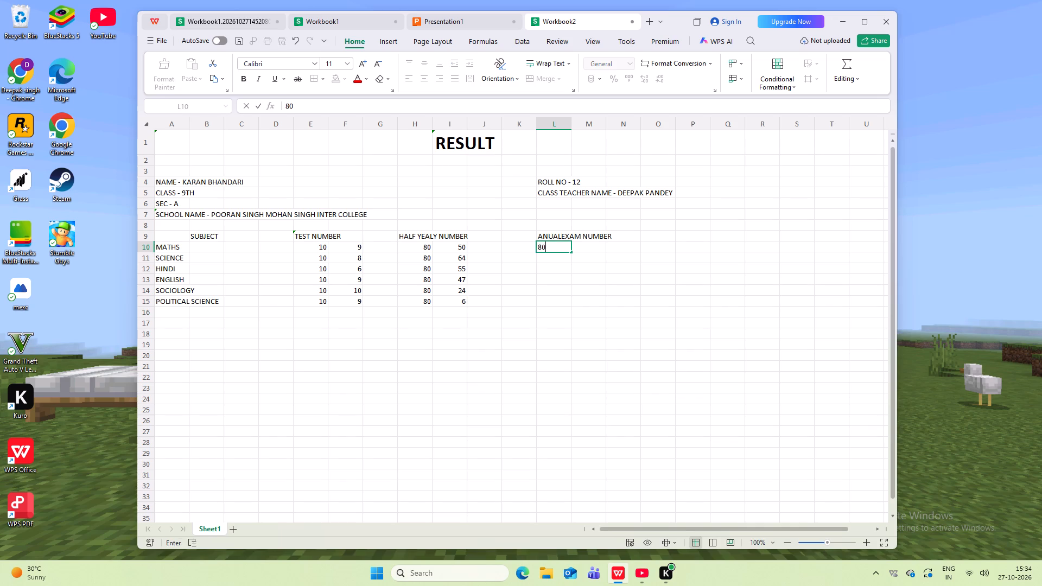
left_click(579, 244)
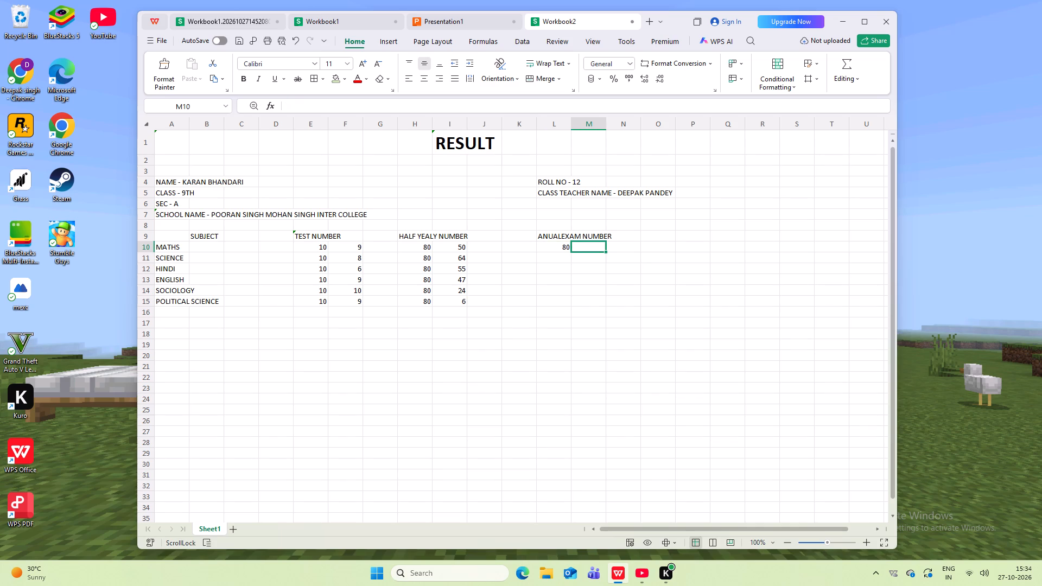
type("52")
key("Return")
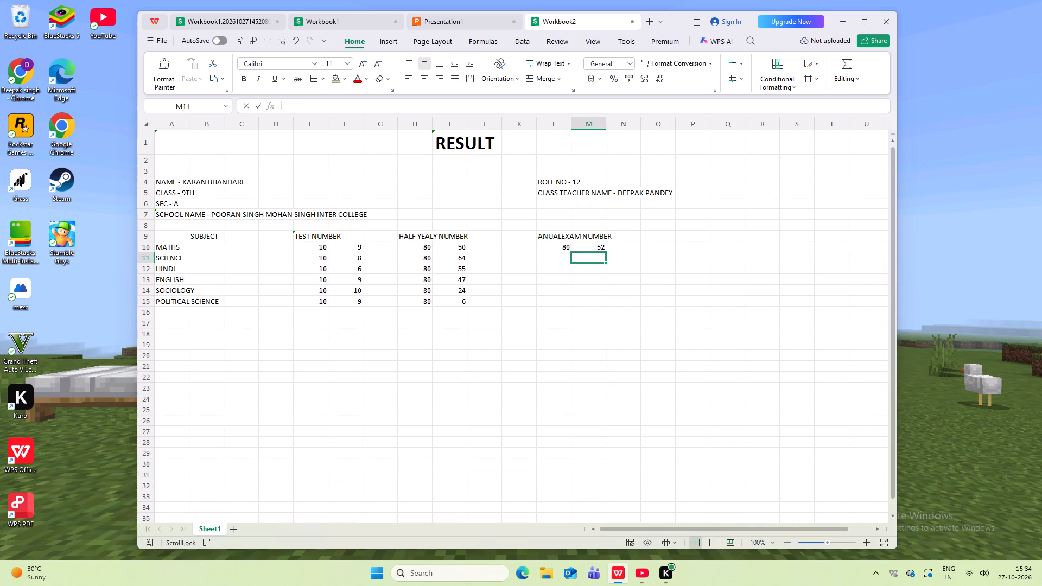
Enter 80 under ANUALEXAM NUMBER in each of cells L11 to L15, for SCIENCE through POLITICAL SCIENCE.
left_click(569, 259)
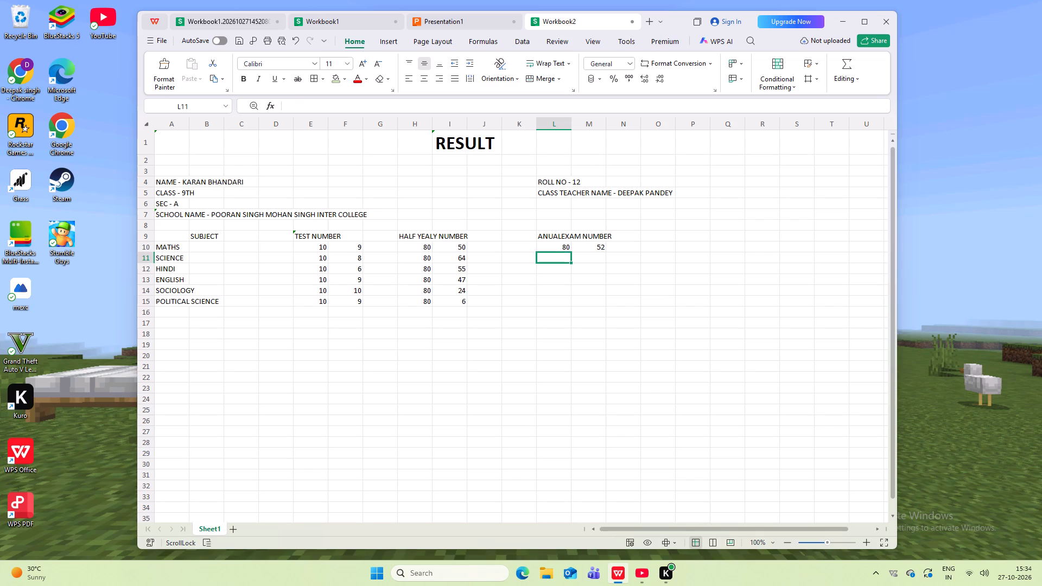
type("80")
key("Return")
type("80")
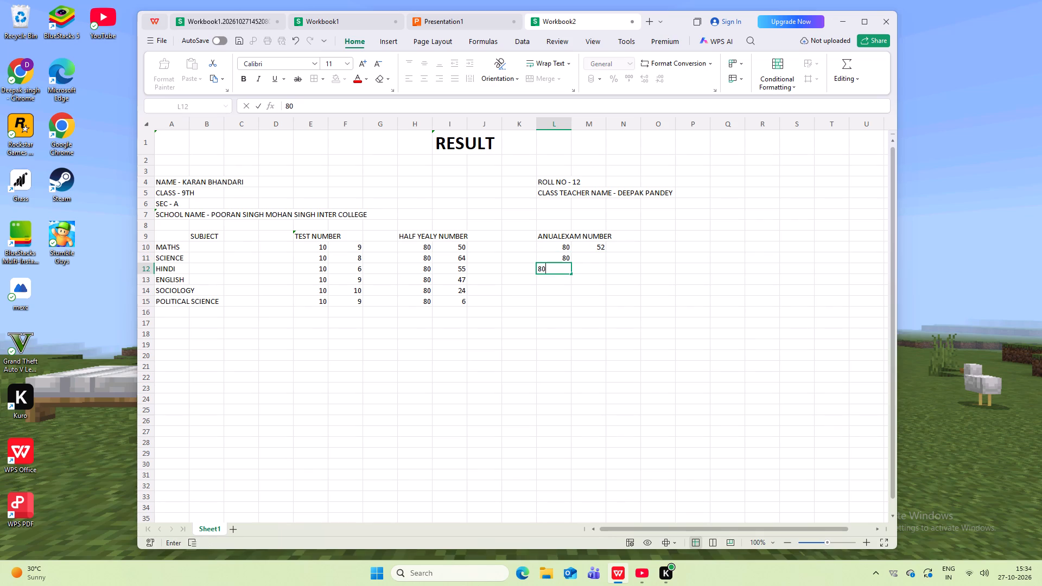
key("Return")
type("80")
key("Return")
type("80")
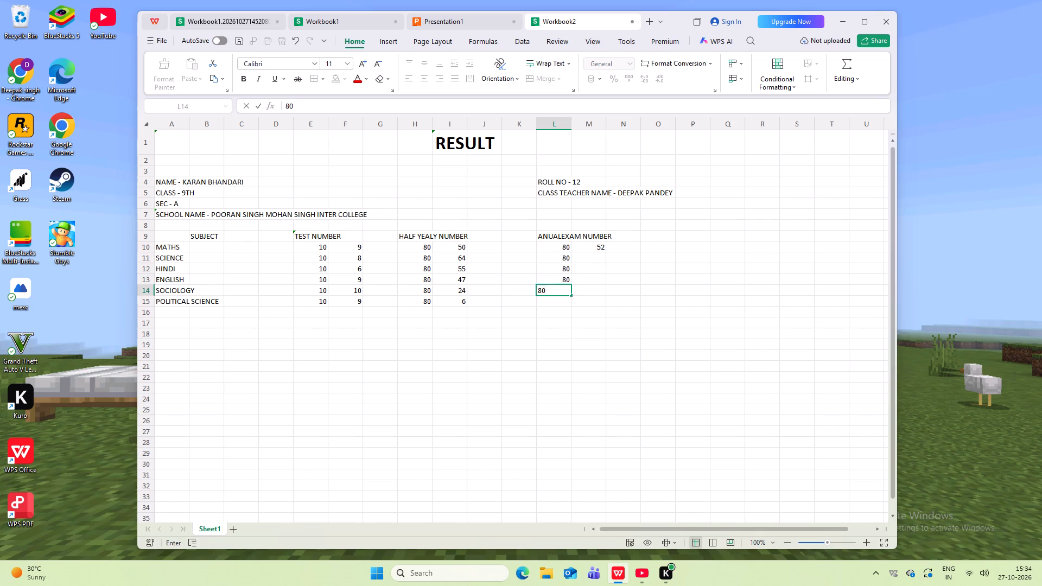
key("Return")
type("80")
key("Return")
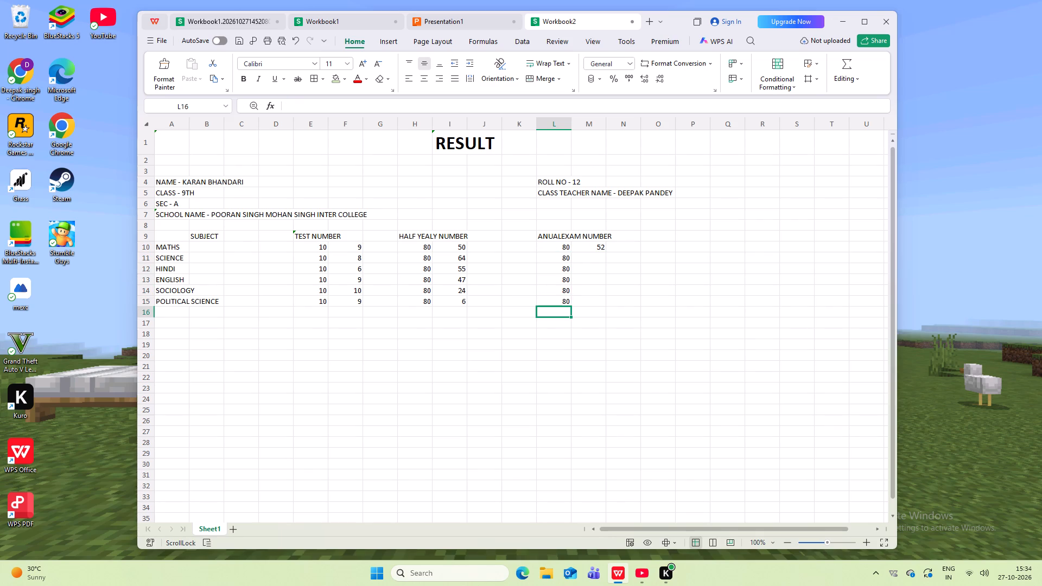
Move the ANUALEXAM NUMBER block from L9:N15 to columns Q to S in the same rows, starting at Q9.
left_click(592, 262)
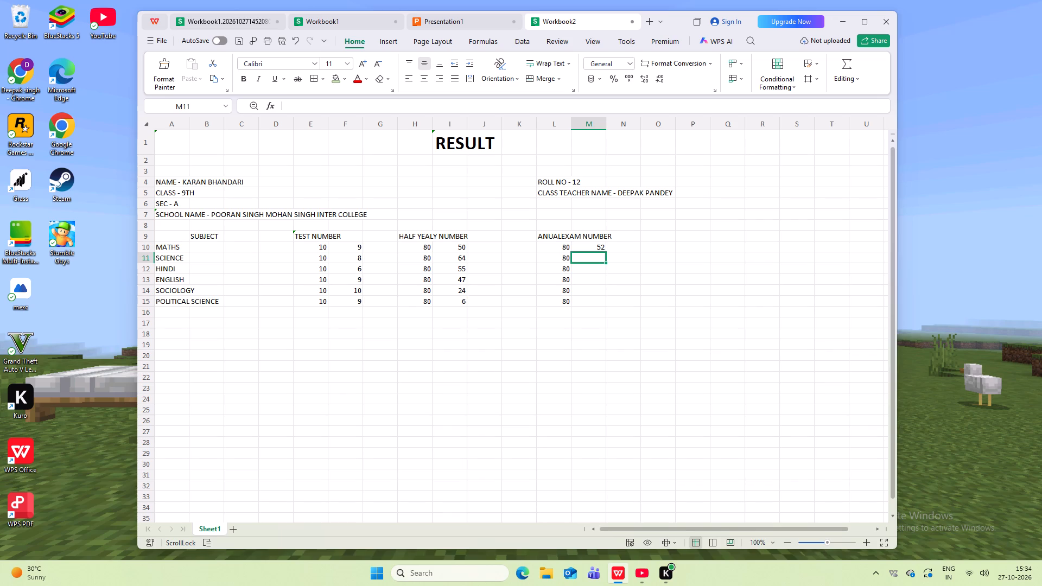
left_click_drag(537, 232, 620, 311)
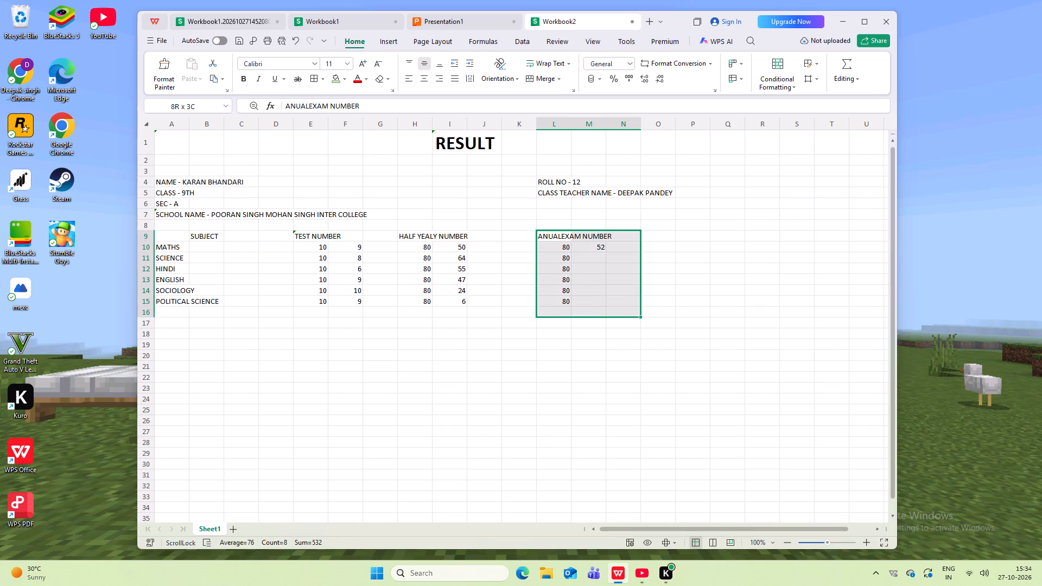
left_click_drag(620, 311, 619, 300)
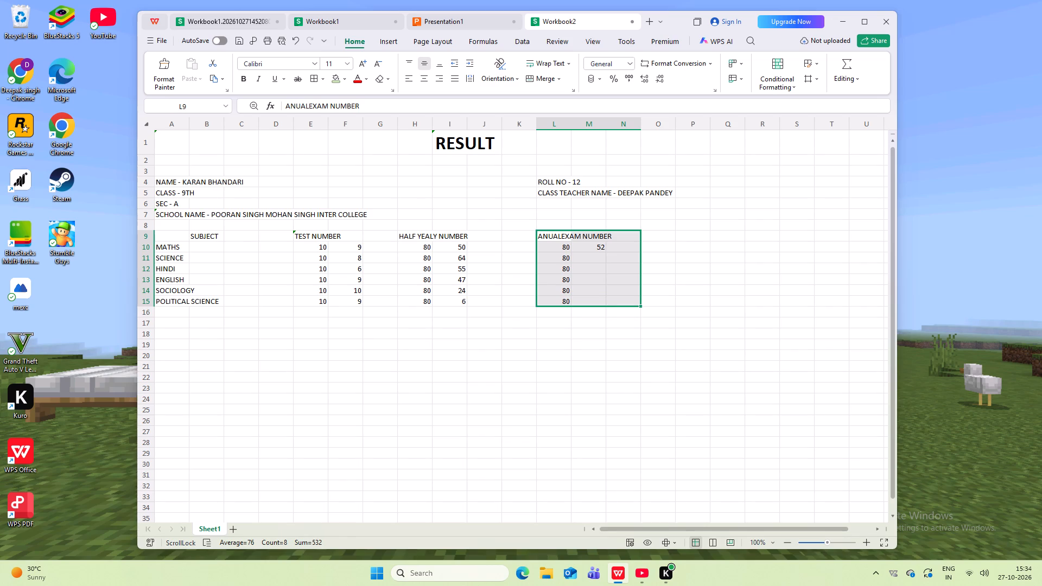
left_click(642, 305)
left_click_drag(643, 305, 671, 301)
left_click_drag(640, 306, 663, 300)
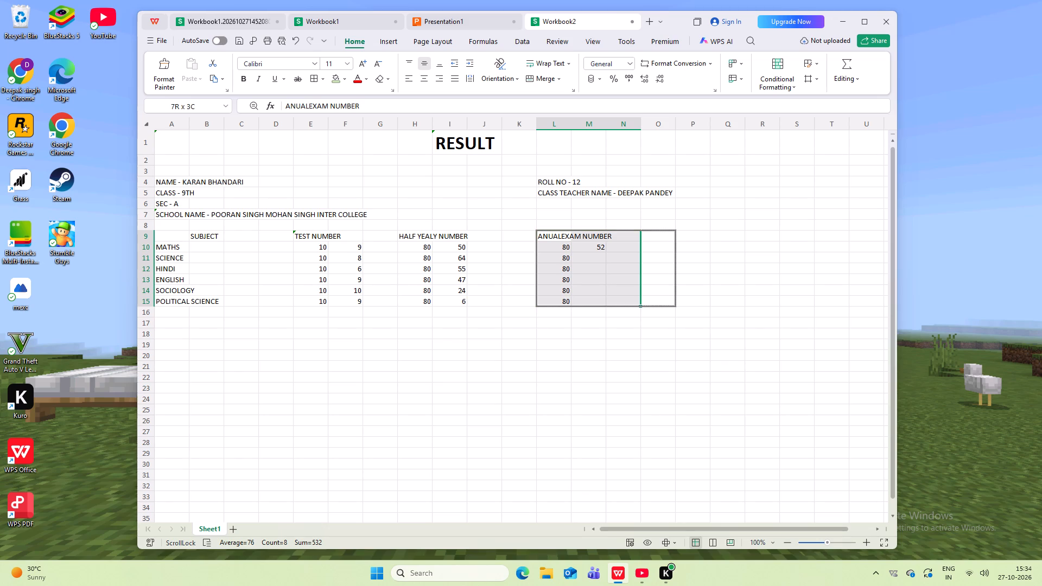
left_click_drag(663, 300, 633, 303)
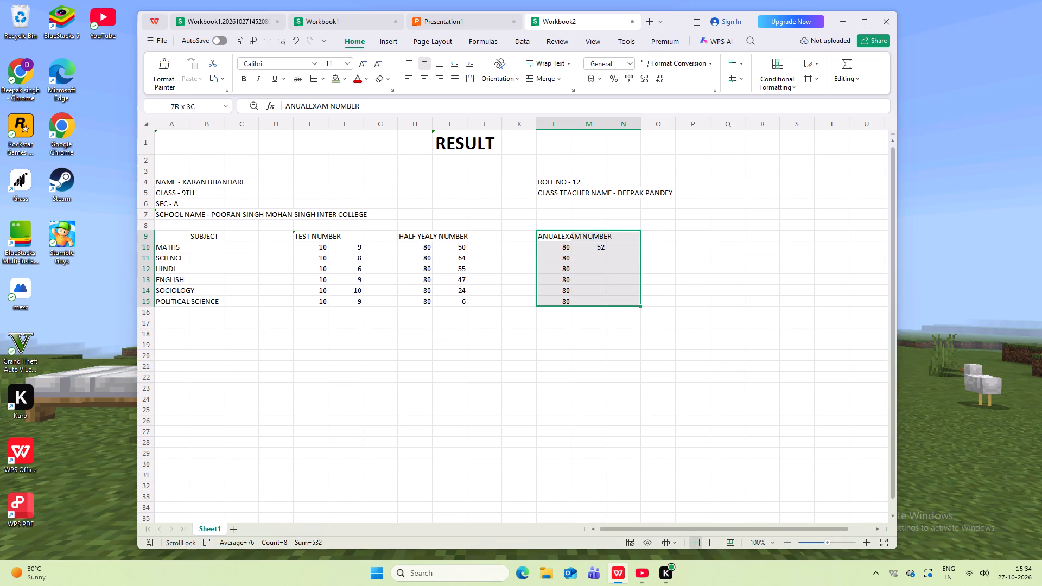
left_click_drag(537, 231, 651, 232)
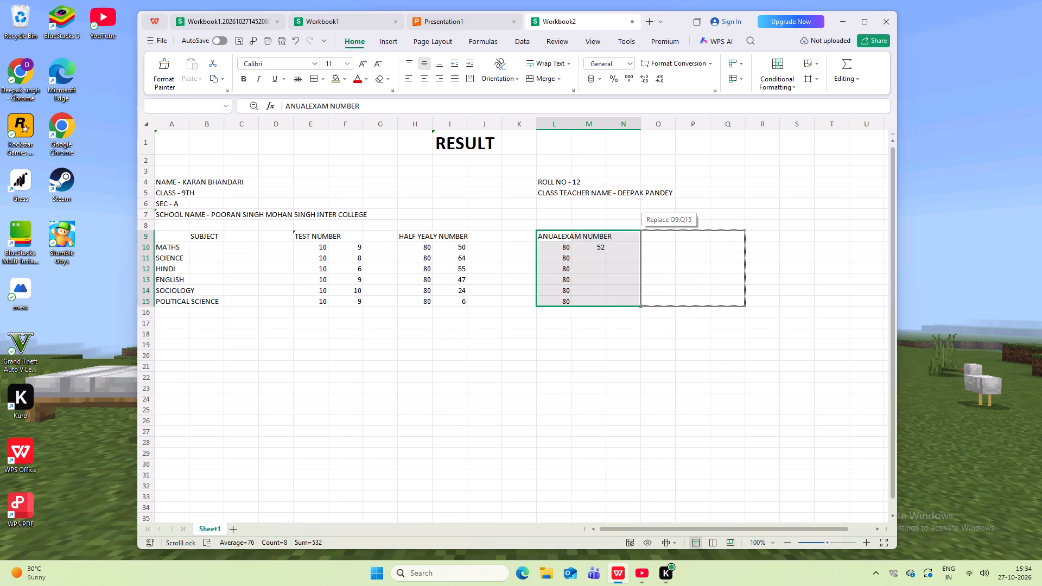
left_click_drag(651, 232, 688, 235)
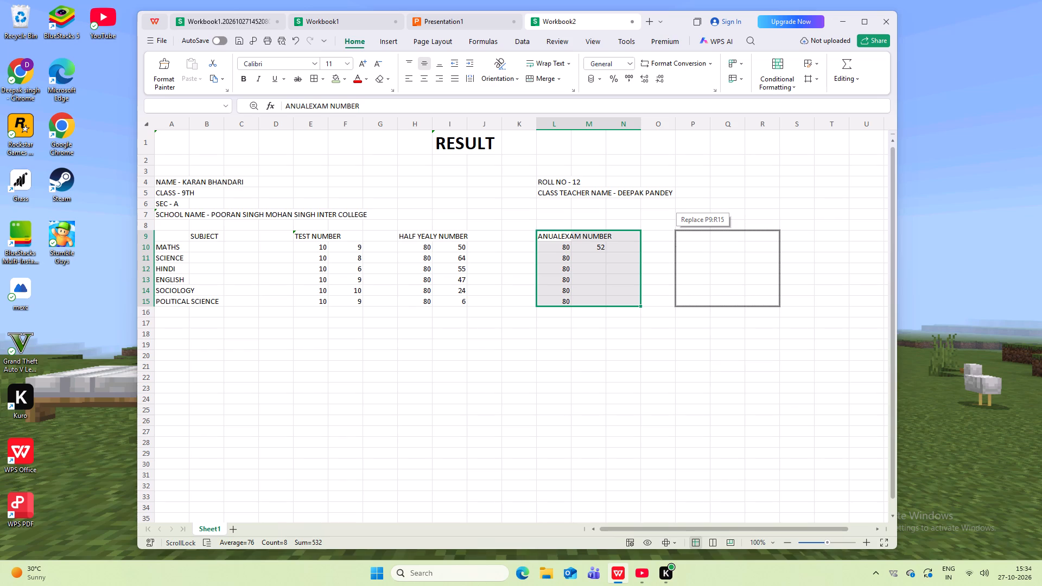
left_click_drag(688, 235, 718, 234)
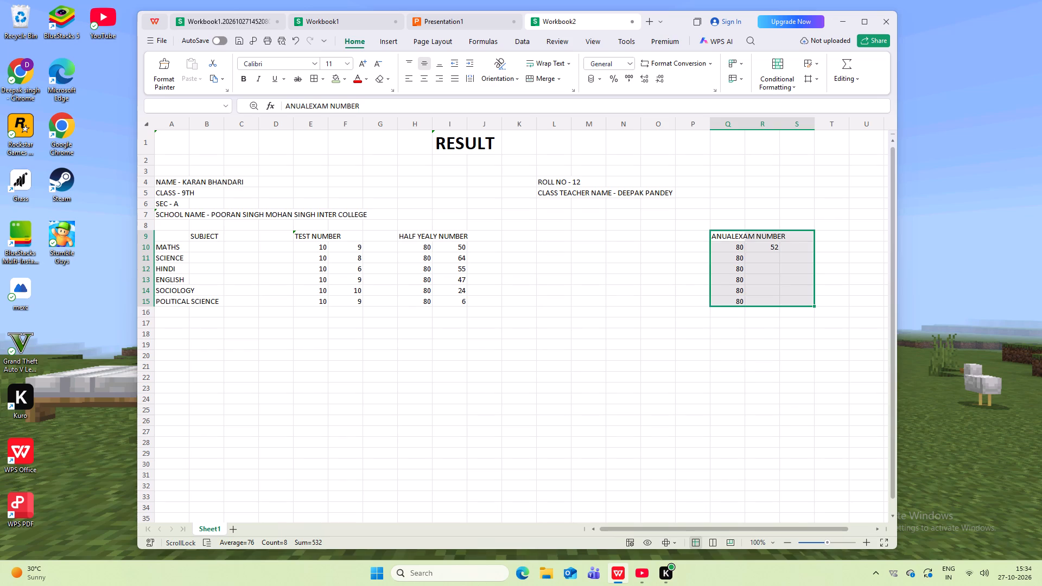
Enter the heading PRACTICAL NUMBER in cell L9.
left_click(556, 237)
type("PRACTICAL")
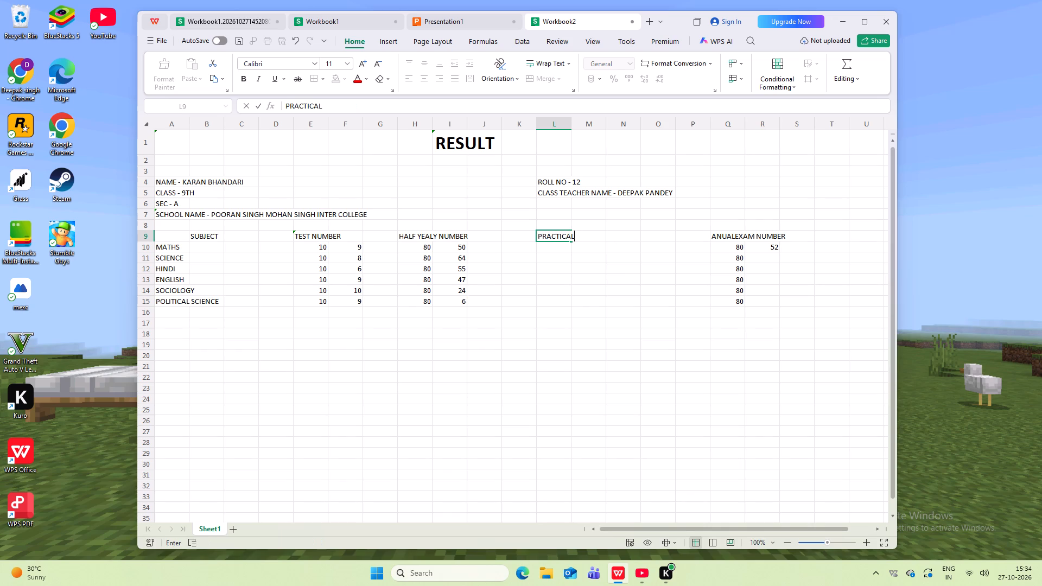
key("space")
type("NUMBER")
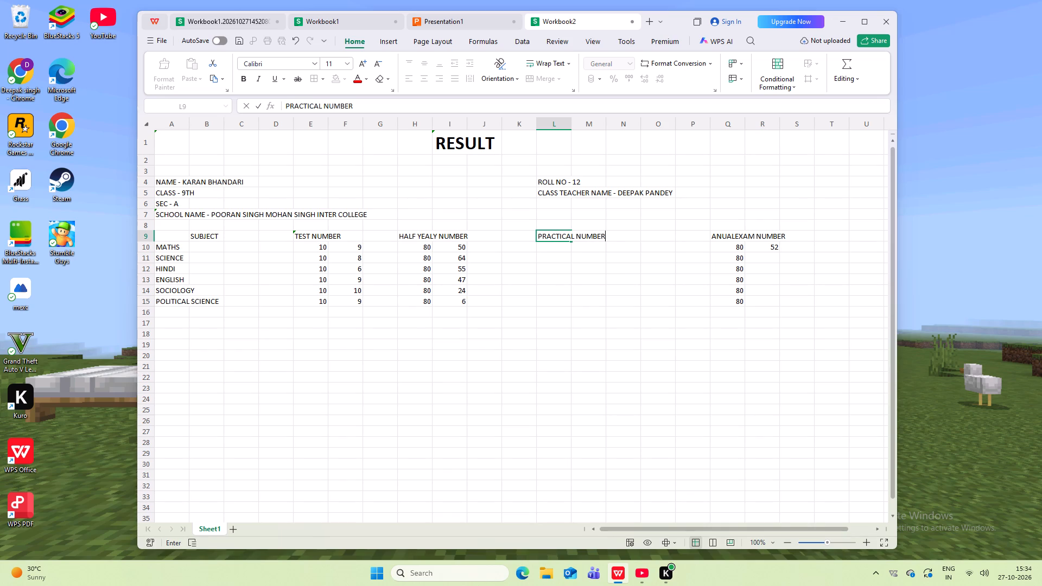
Enter 20 under PRACTICAL NUMBER for all six subjects, in cells L10 to L15.
left_click(564, 250)
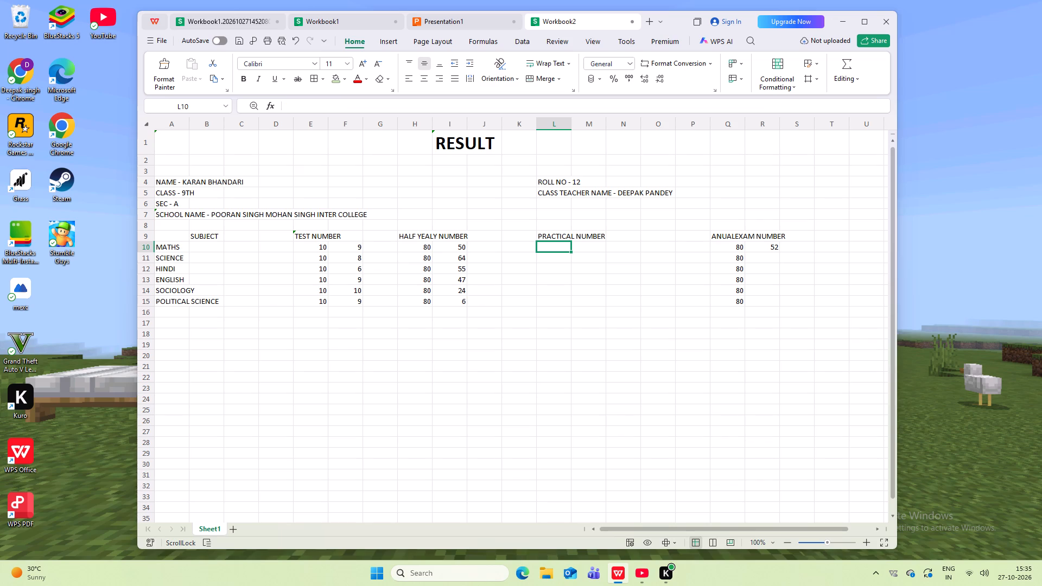
key("1")
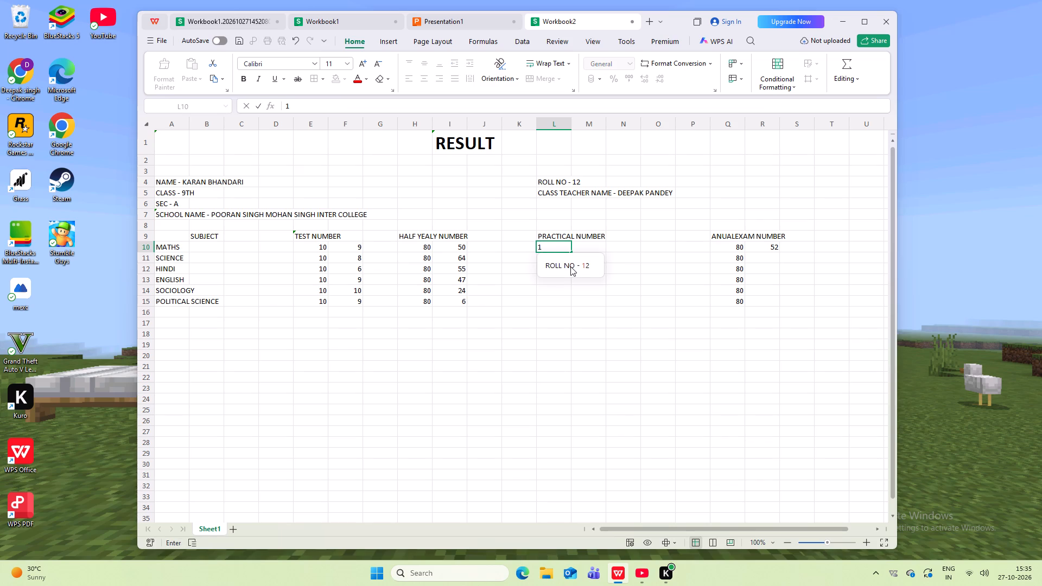
key("BackSpace")
type("20")
key("Return")
type("20")
key("Return")
type("20")
key("Return")
type("20")
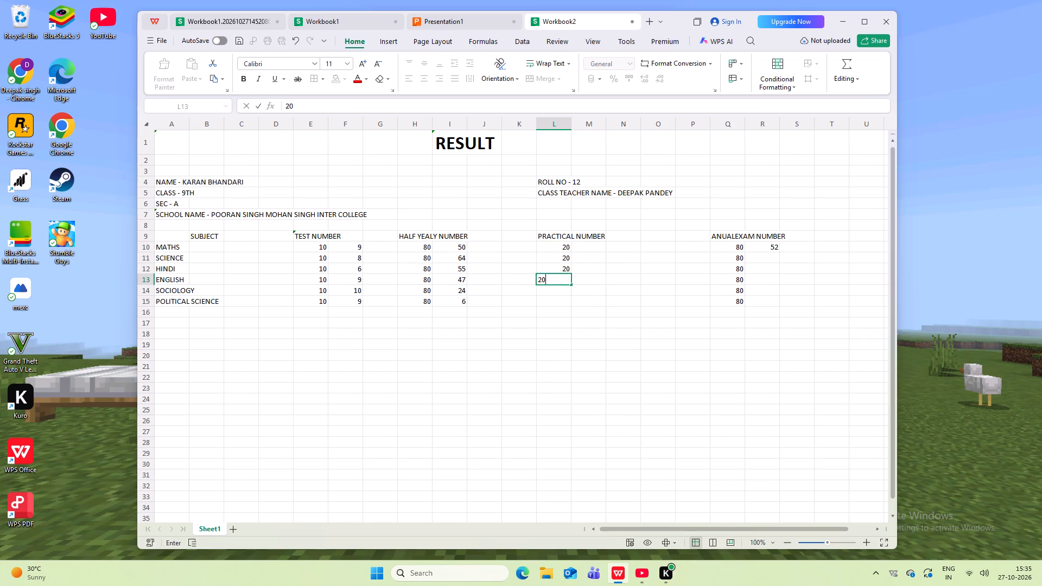
key("Return")
type("20")
key("Return")
type("20")
key("Return")
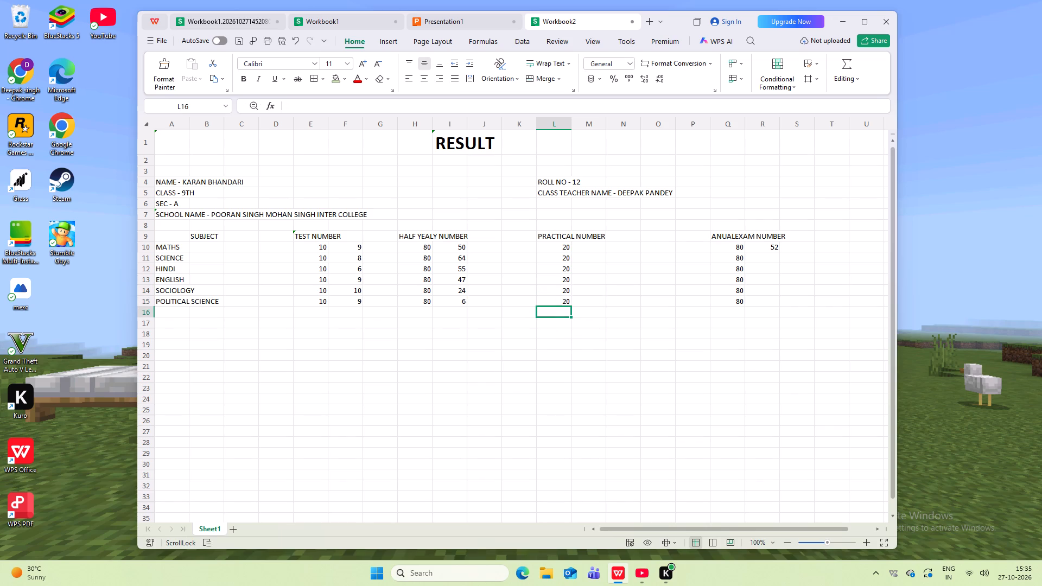
Enter the obtained practical marks 18, 19, 16, 18, 19 and 20 in cells M10 to M15, from MATHS to POLITICAL SCIENCE.
left_click(588, 250)
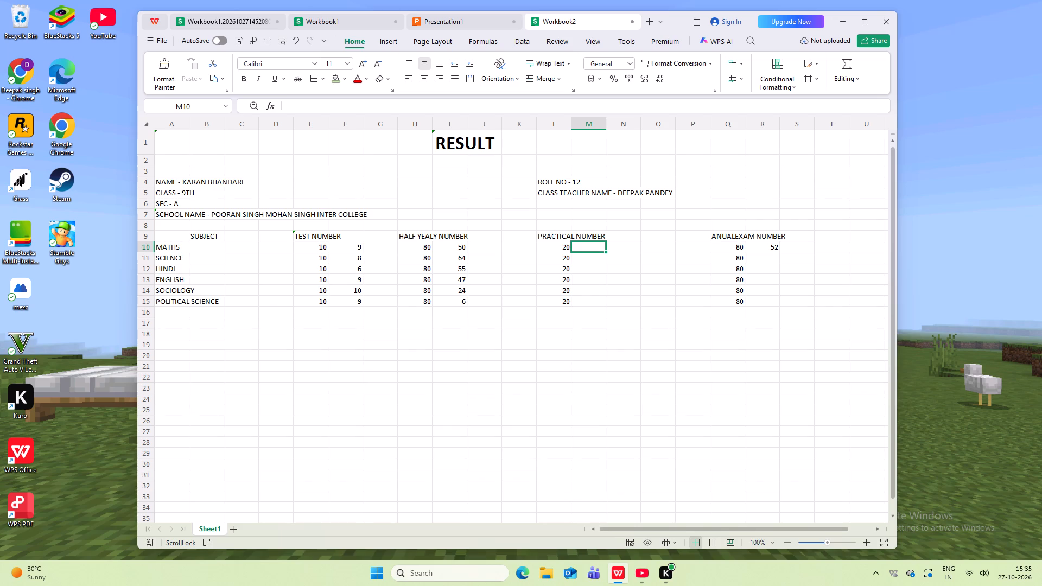
type("18")
key("Return")
type("19")
key("Return")
type("16")
key("Return")
type("18")
key("Return")
type("19")
key("Return")
type("20")
key("Return")
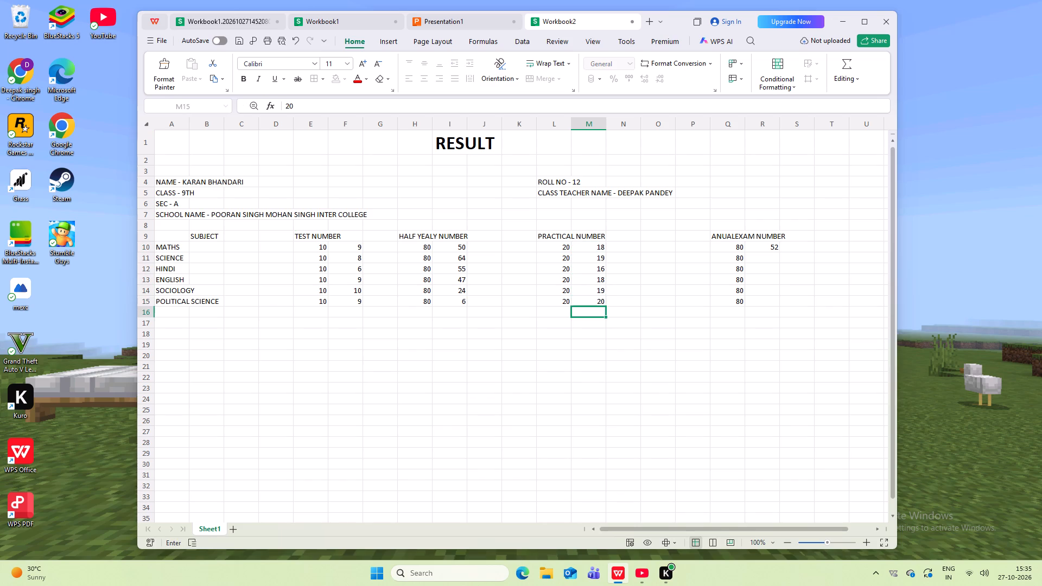
Enter the obtained annual exam marks 78, 95, 56 and 55 in cells R11 to R14, from SCIENCE to SOCIOLOGY.
left_click(771, 258)
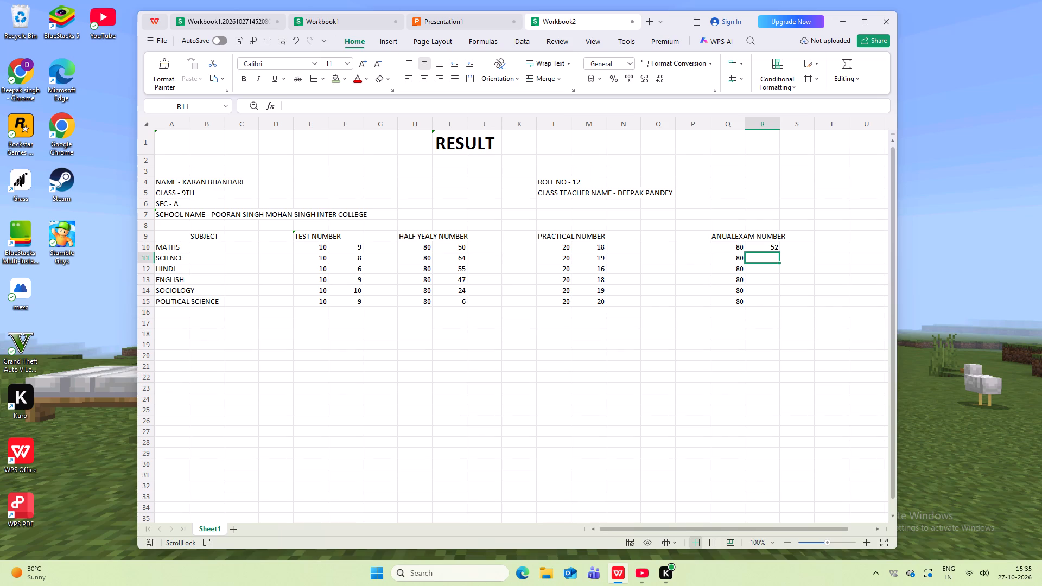
type("78")
key("Return")
type("95")
key("Return")
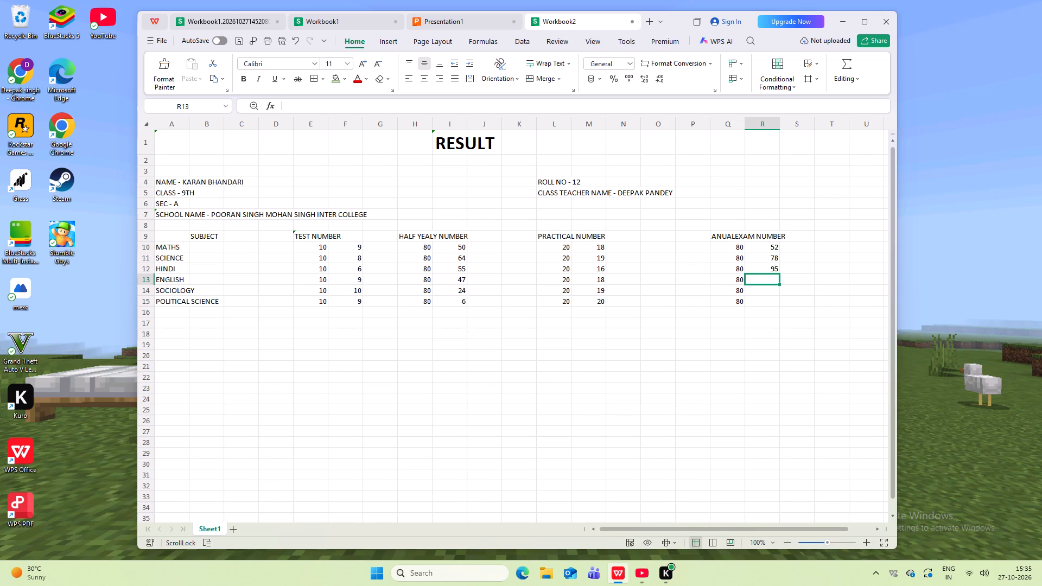
key("2")
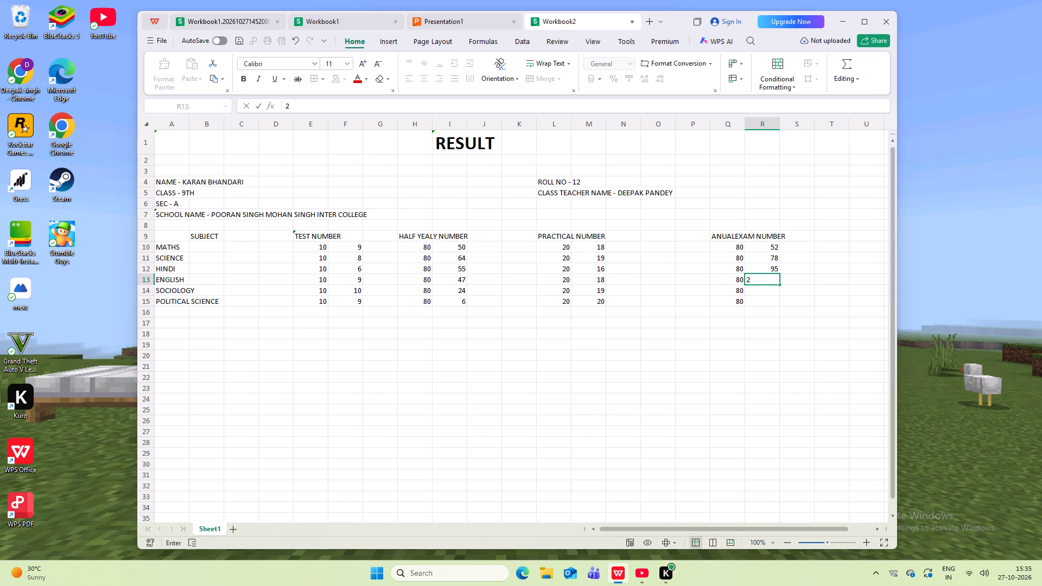
key("BackSpace")
type("56")
key("Return")
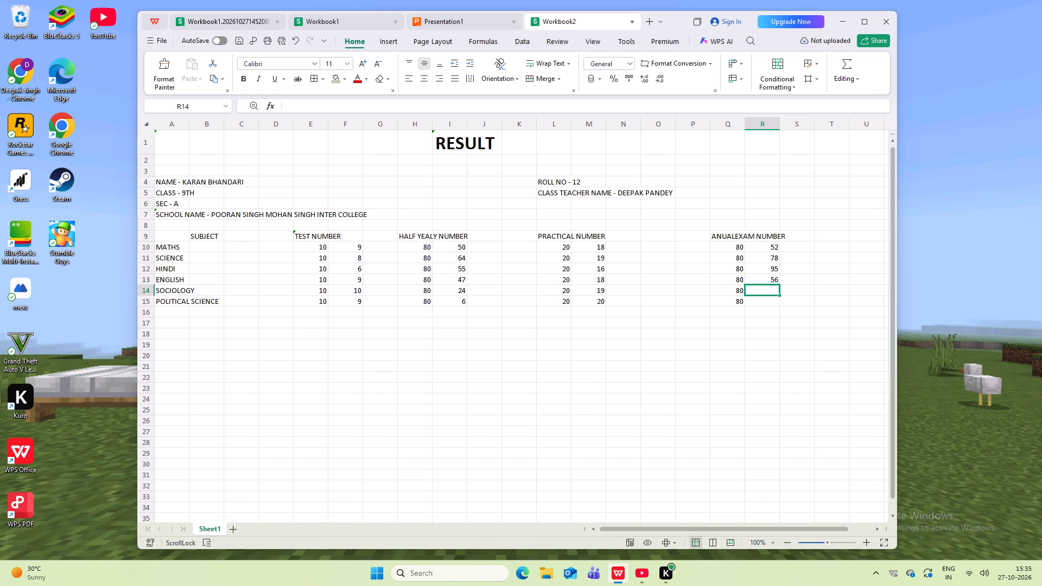
type("99")
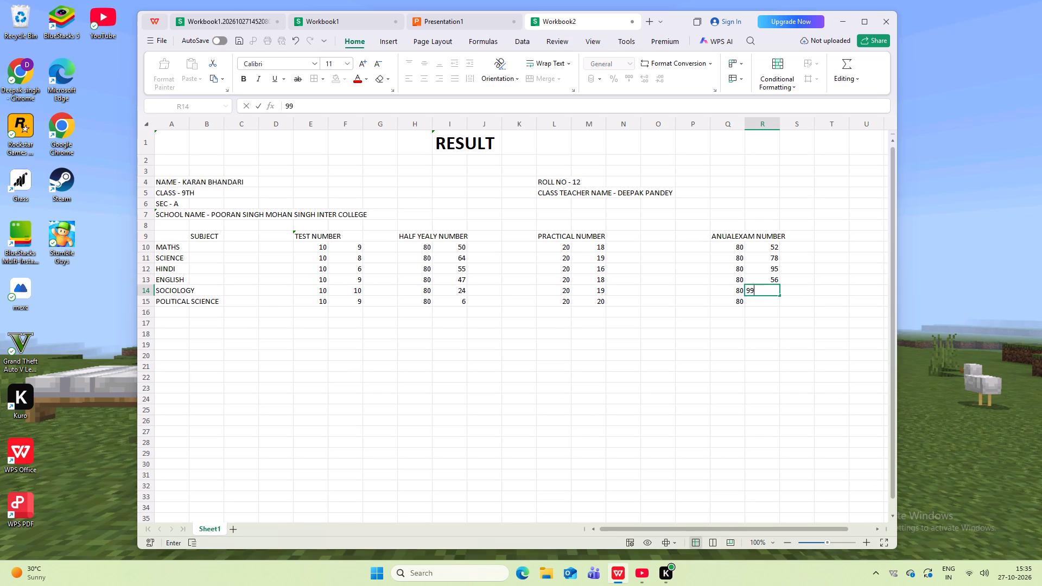
key("BackSpace")
key("BackSpace")
type("55")
key("Return")
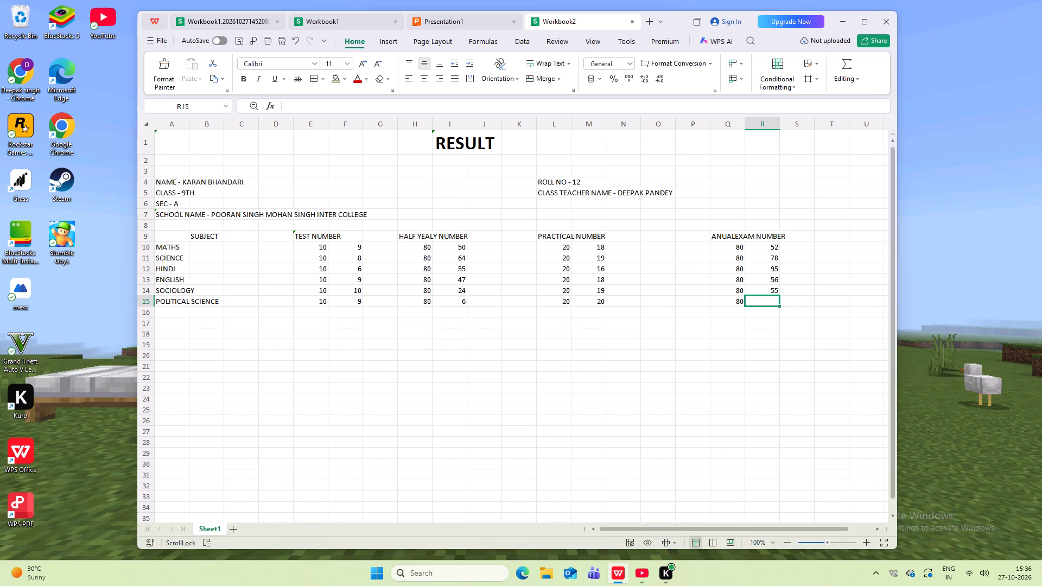
Enter 78 as the POLITICAL SCIENCE annual exam mark in cell R15.
type("24")
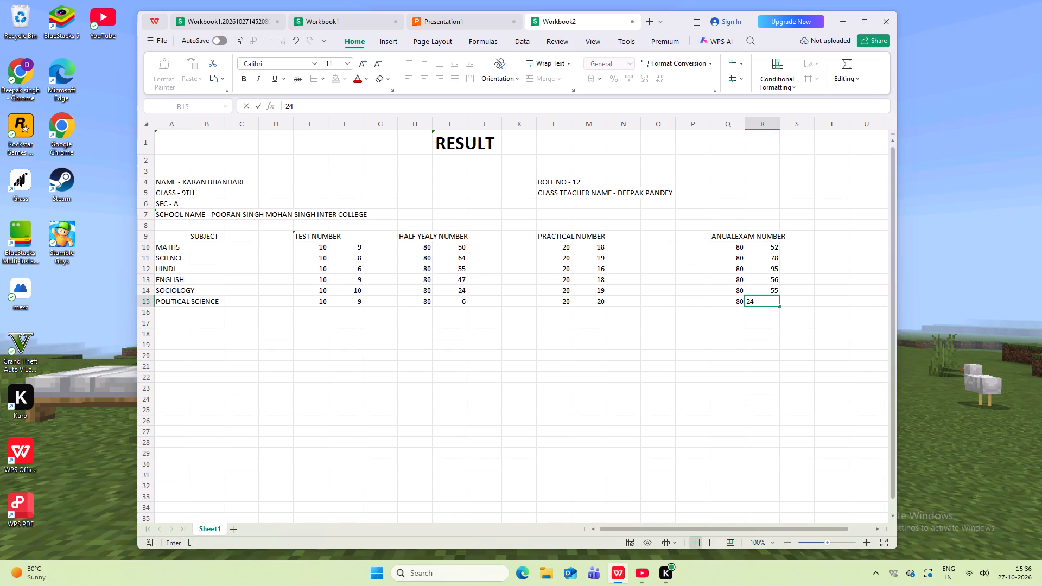
key("BackSpace")
type("78")
key("Return")
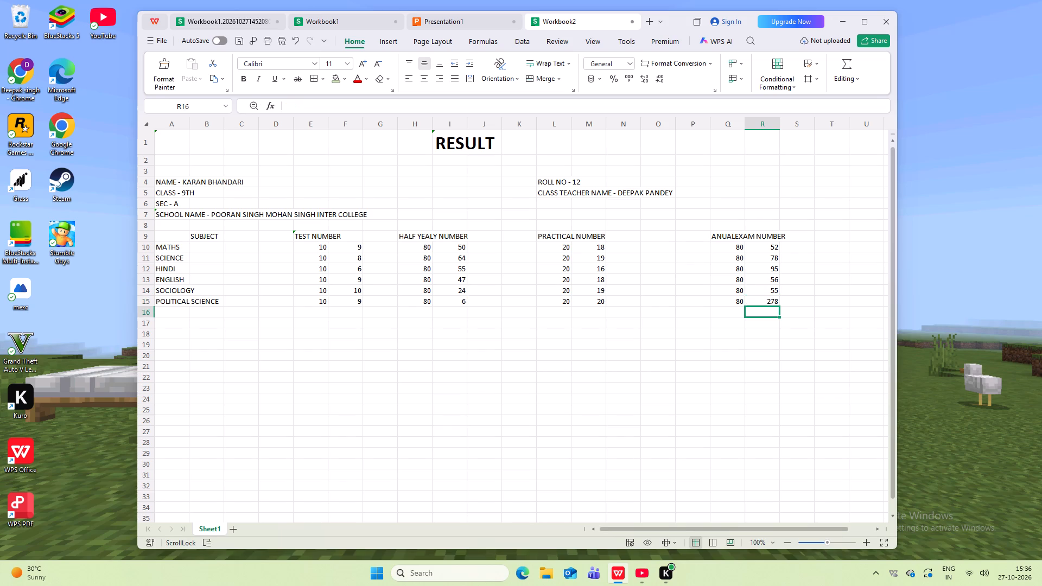
left_click(774, 299)
key("BackSpace")
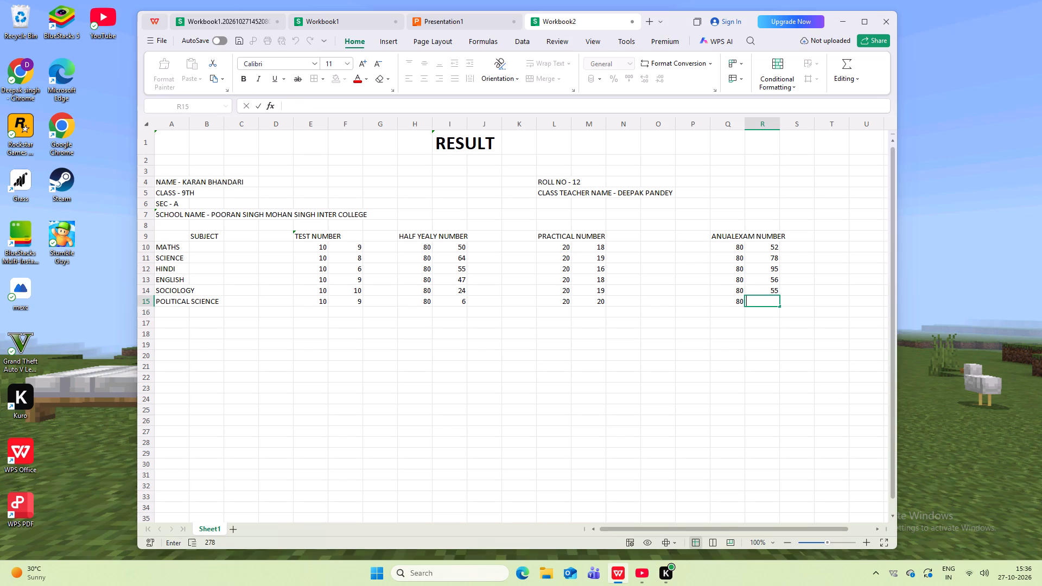
type("78")
key("Return")
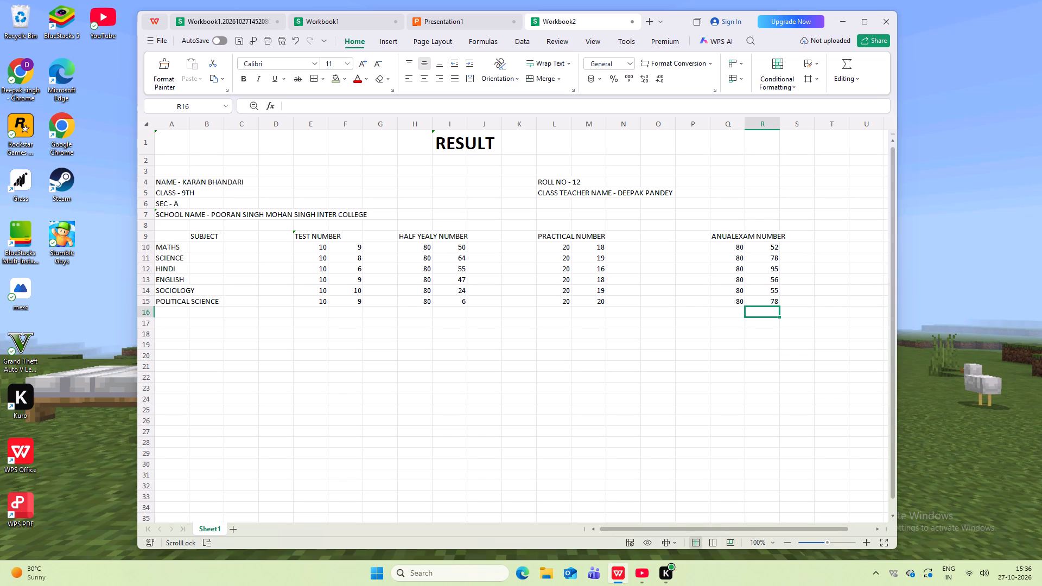
Enter the label PARENTS in cell B19 and the label STUDENT in cell G19, below the subject table.
left_click(215, 343)
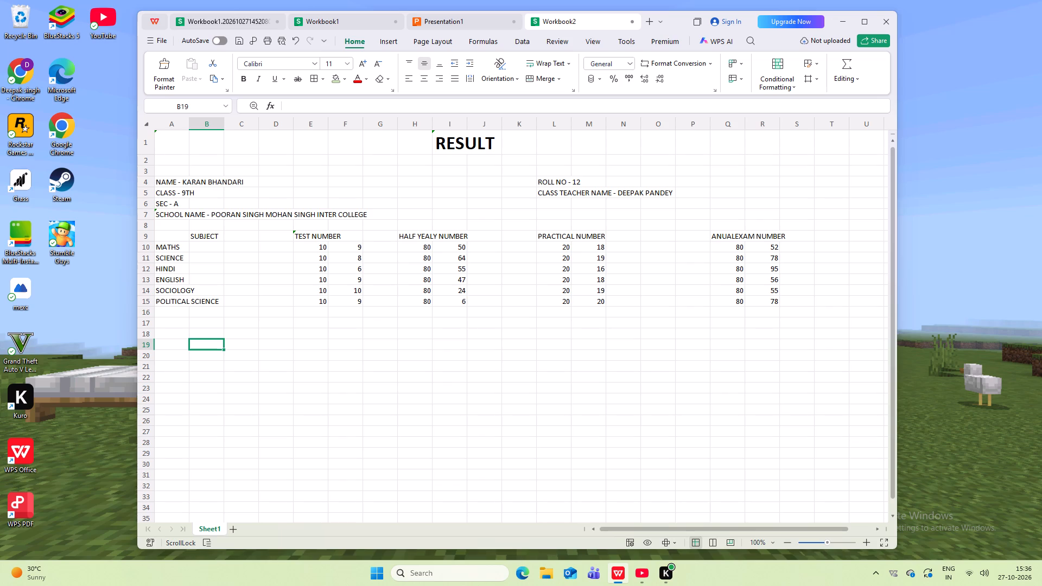
type("PAREN")
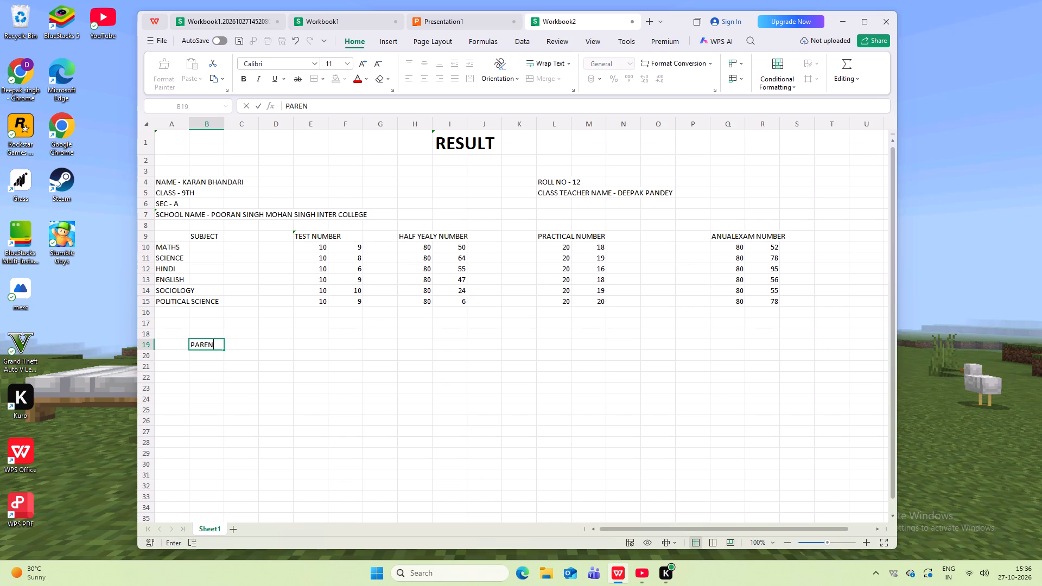
type("TSN")
key("space")
key("BackSpace")
key("space")
left_click(388, 347)
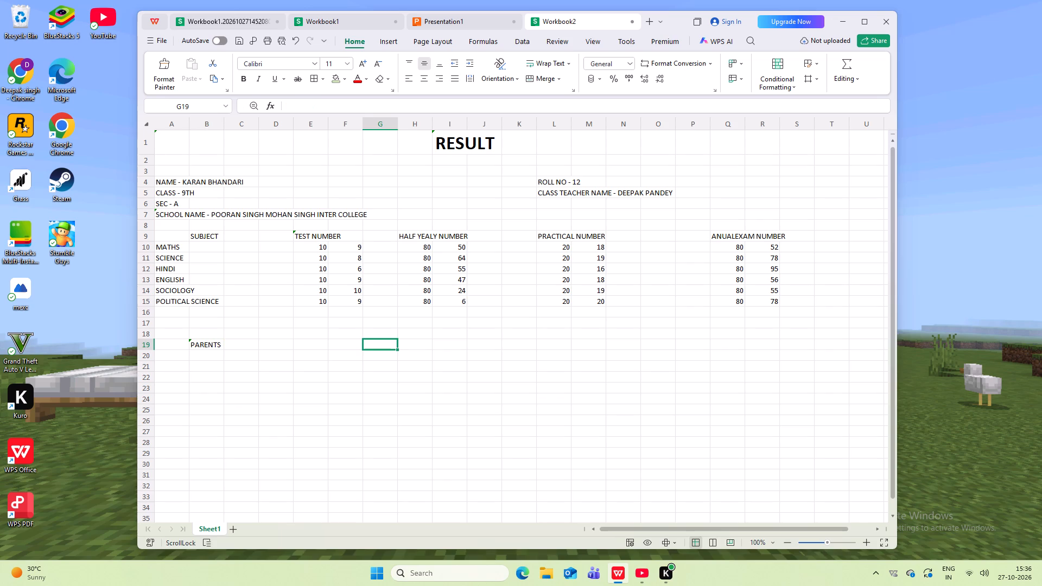
type("STUDENT")
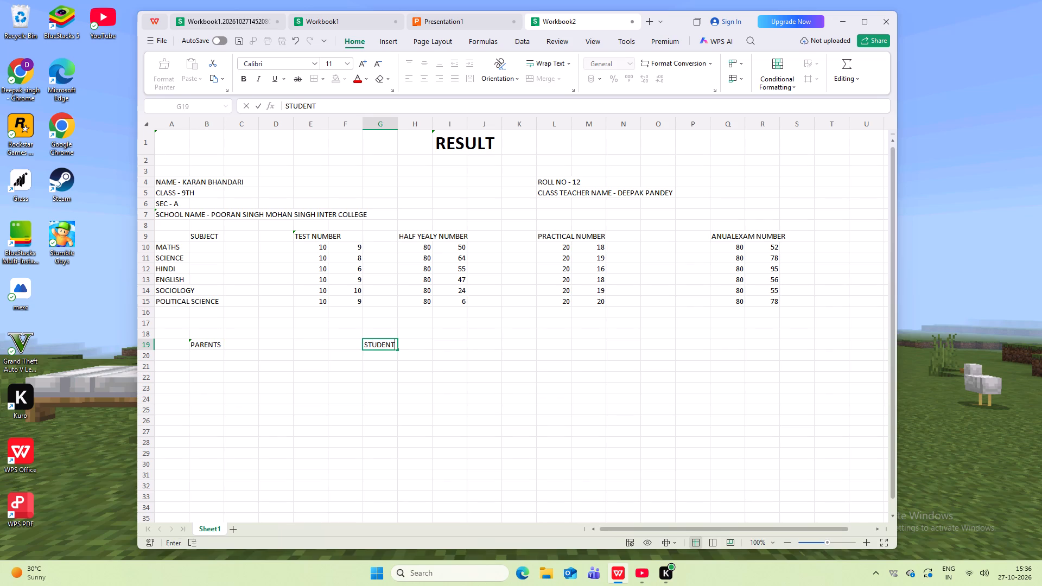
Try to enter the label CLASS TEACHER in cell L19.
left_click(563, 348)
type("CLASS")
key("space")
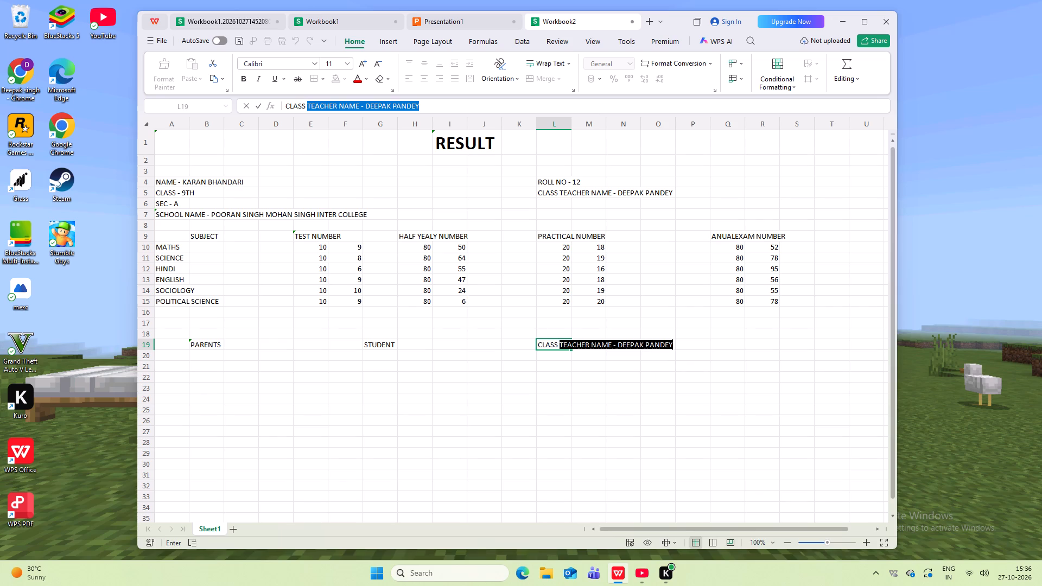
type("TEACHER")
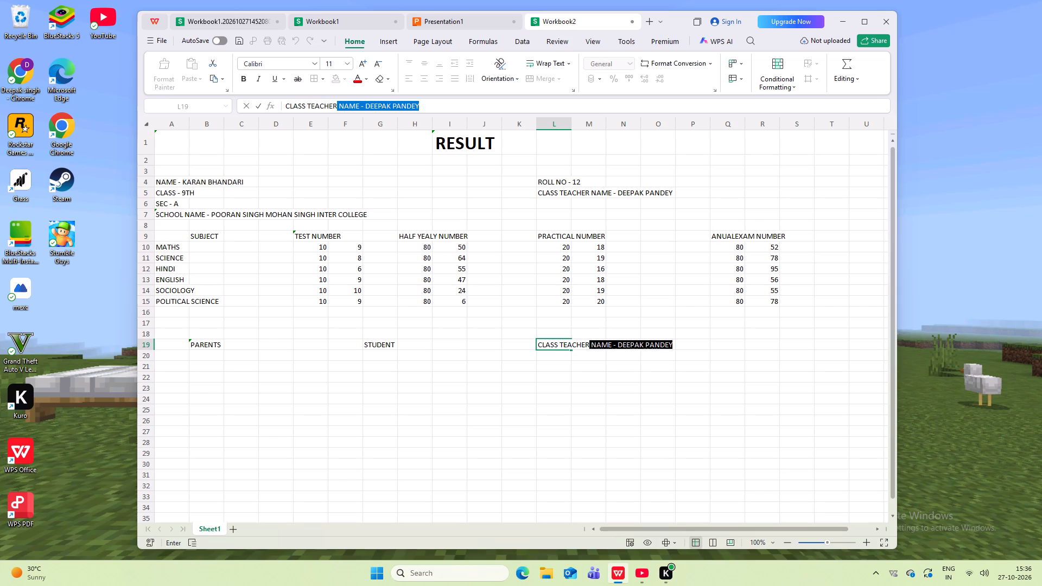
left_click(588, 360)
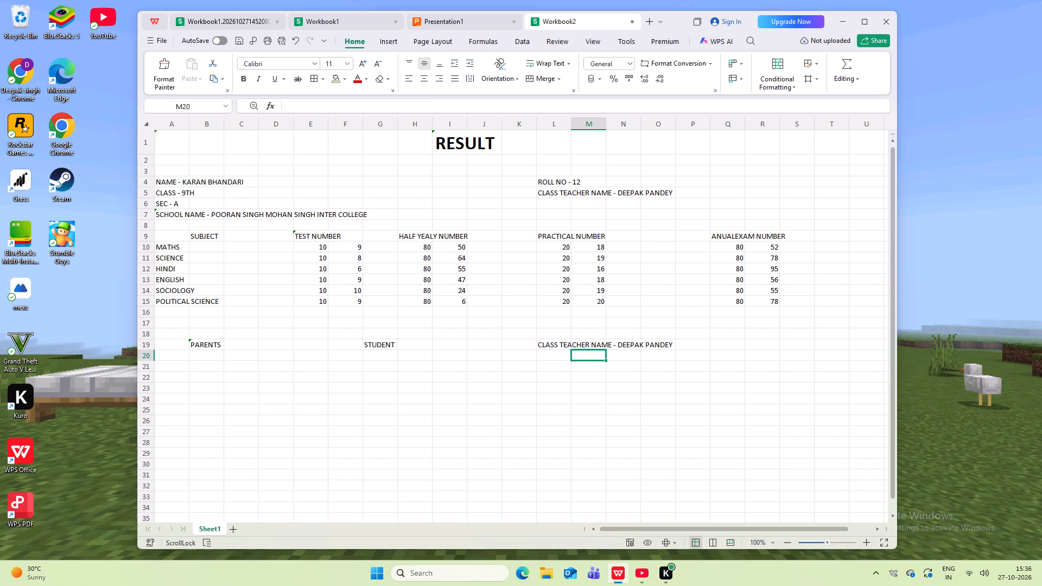
Replace the content of cell L19 with just the label CLASS TEACHER, without the autocompleted teacher name.
left_click(561, 346)
key("BackSpace")
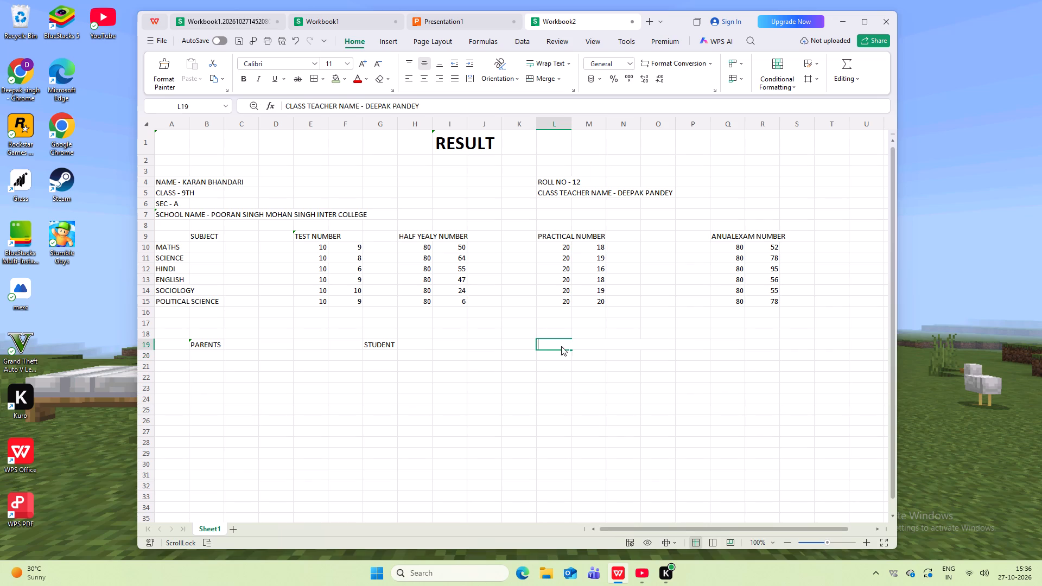
type("CLASS TEACHER")
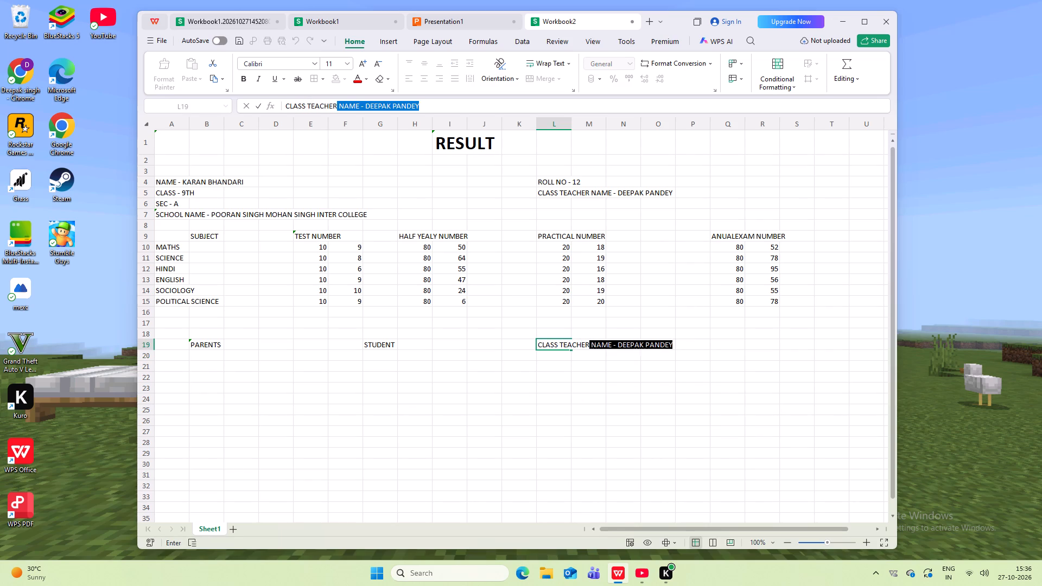
key("space")
key("space")
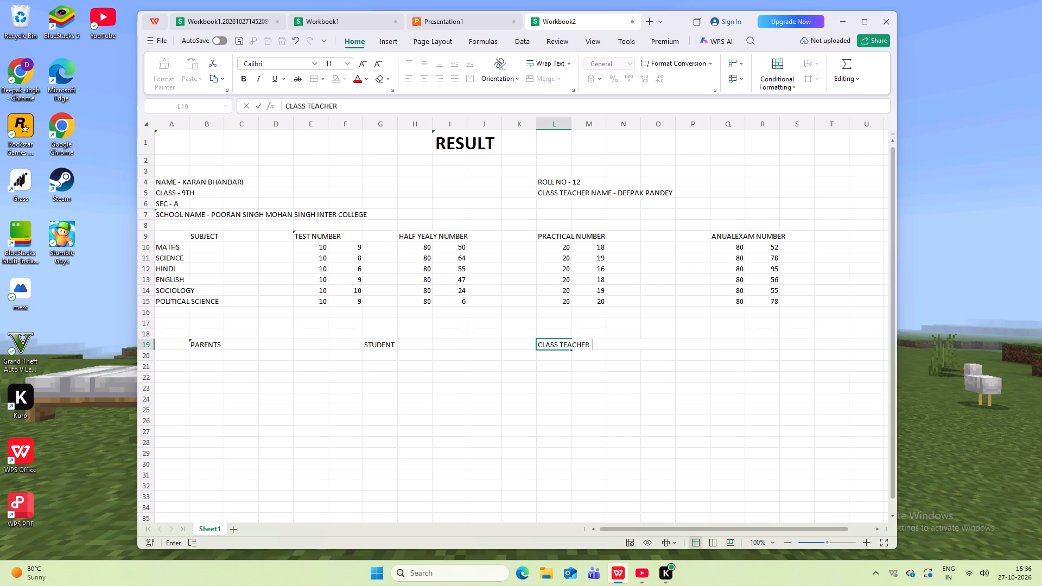
key("Return")
key("Return")
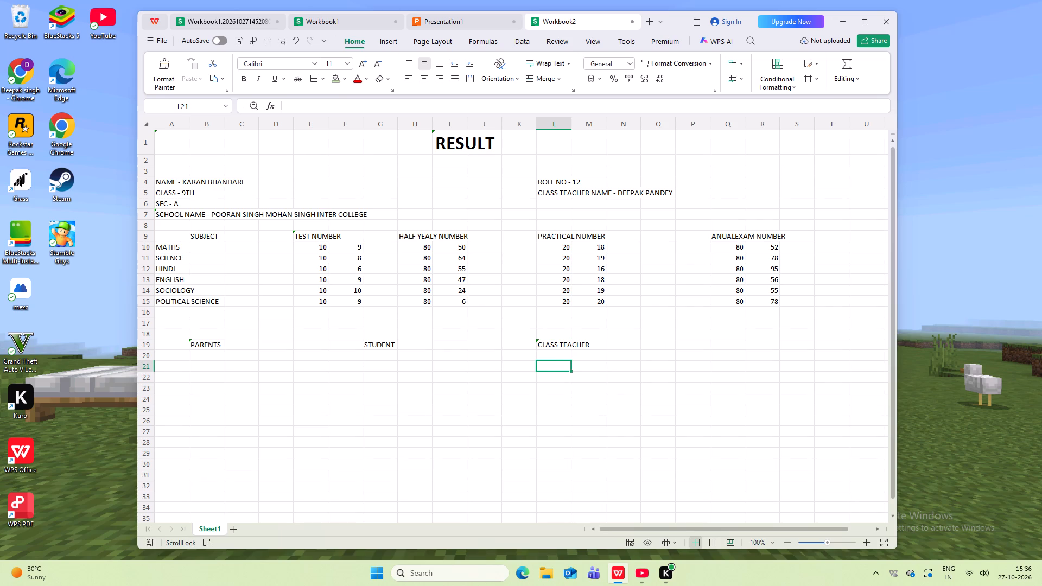
Enter the heading REASULT in cell Q19 and PASS 1ST IN CLASS beneath it in cell Q20.
left_click(718, 346)
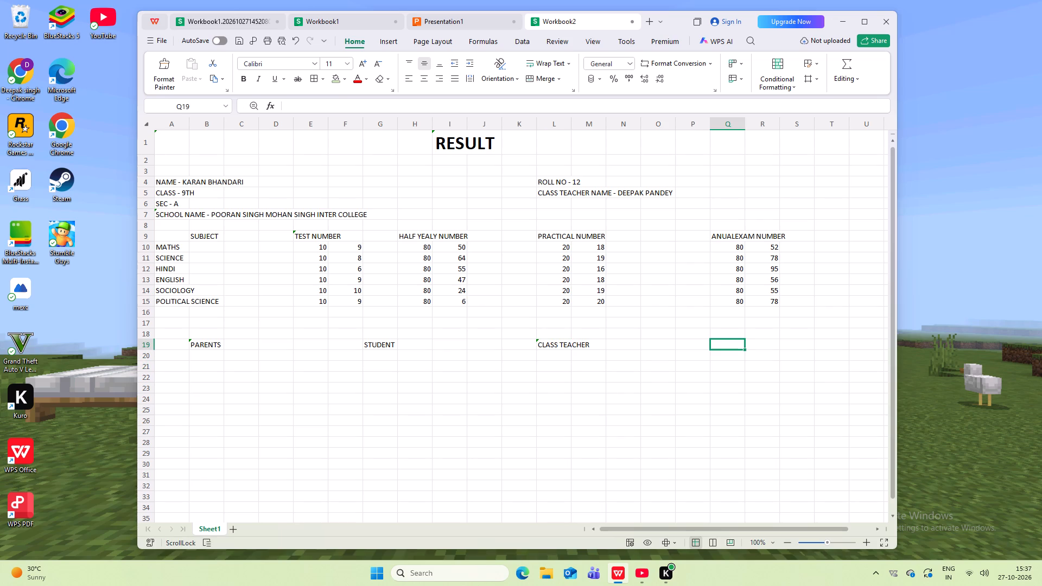
type("RE")
type("ASULT")
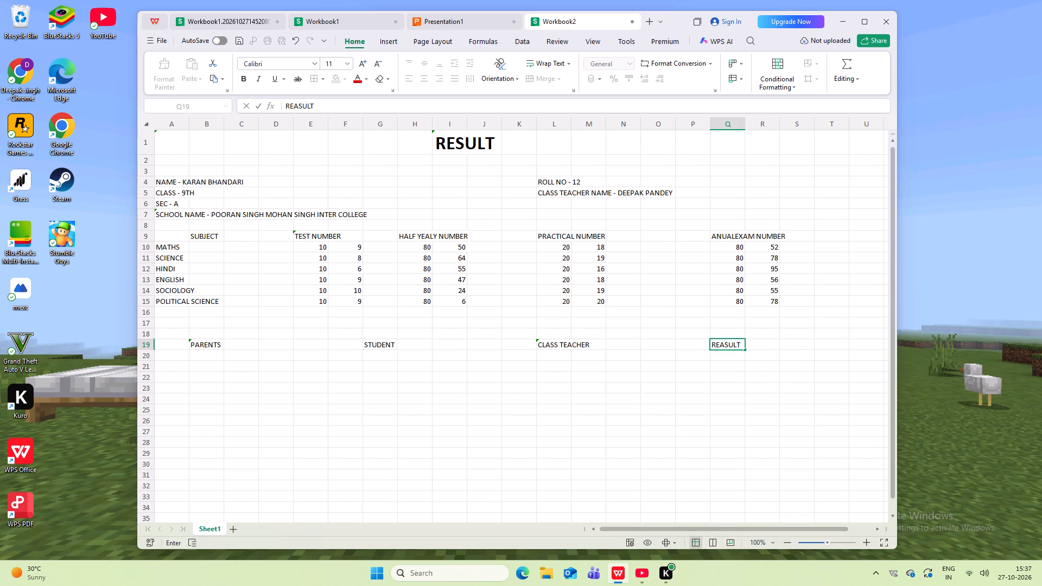
left_click(208, 356)
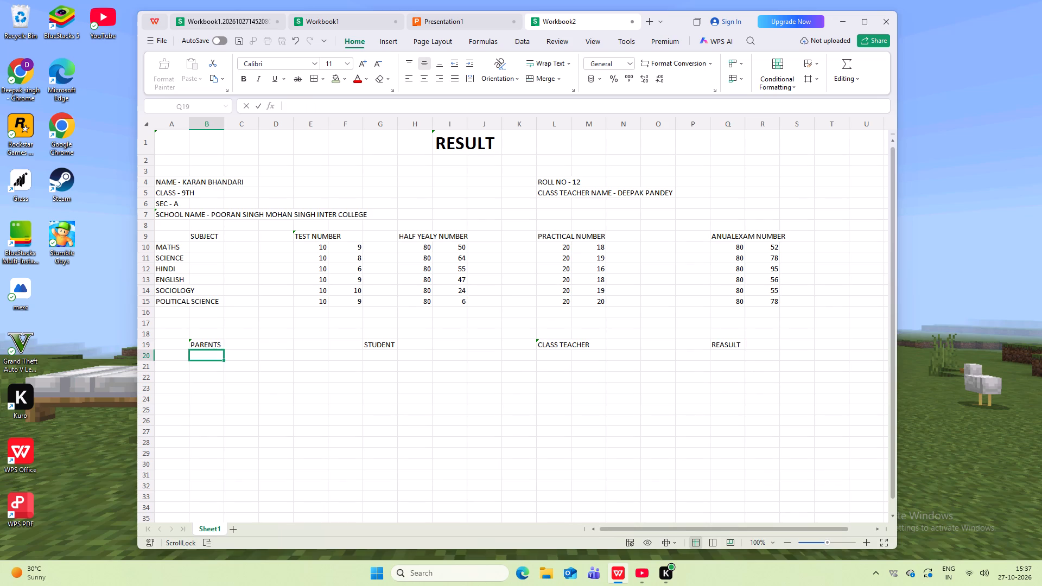
left_click(380, 357)
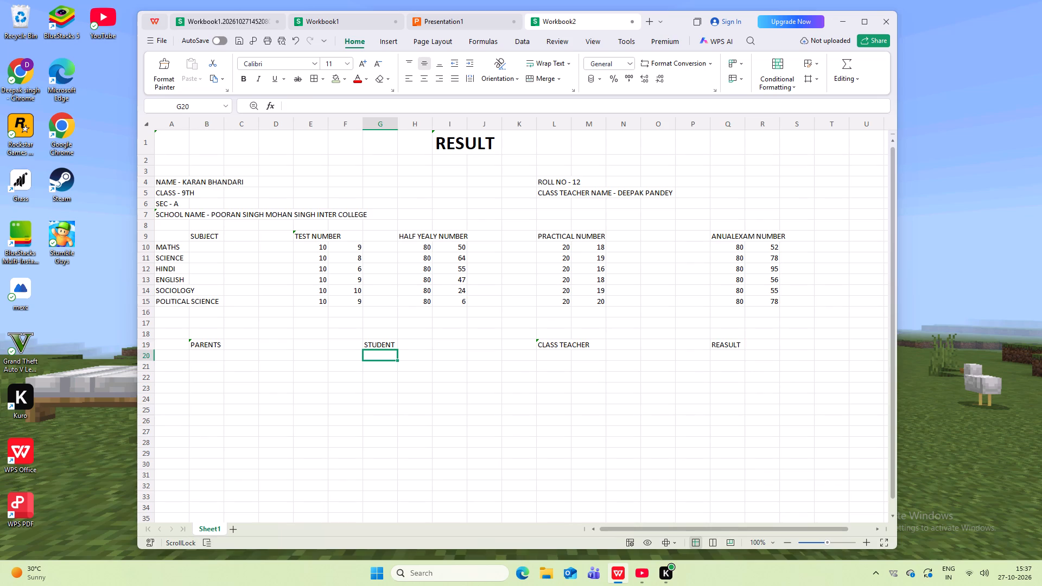
left_click(377, 369)
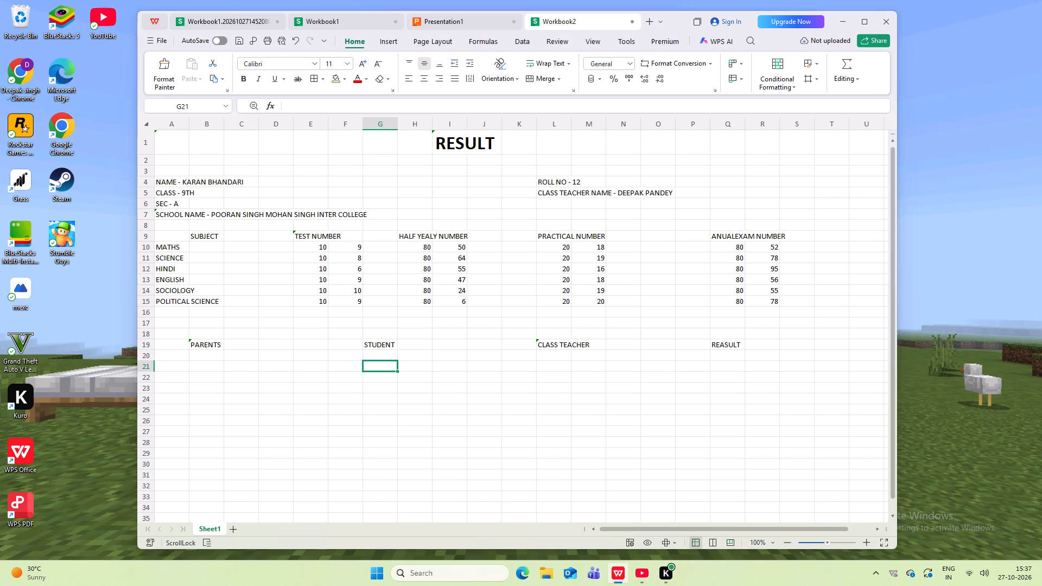
left_click(728, 357)
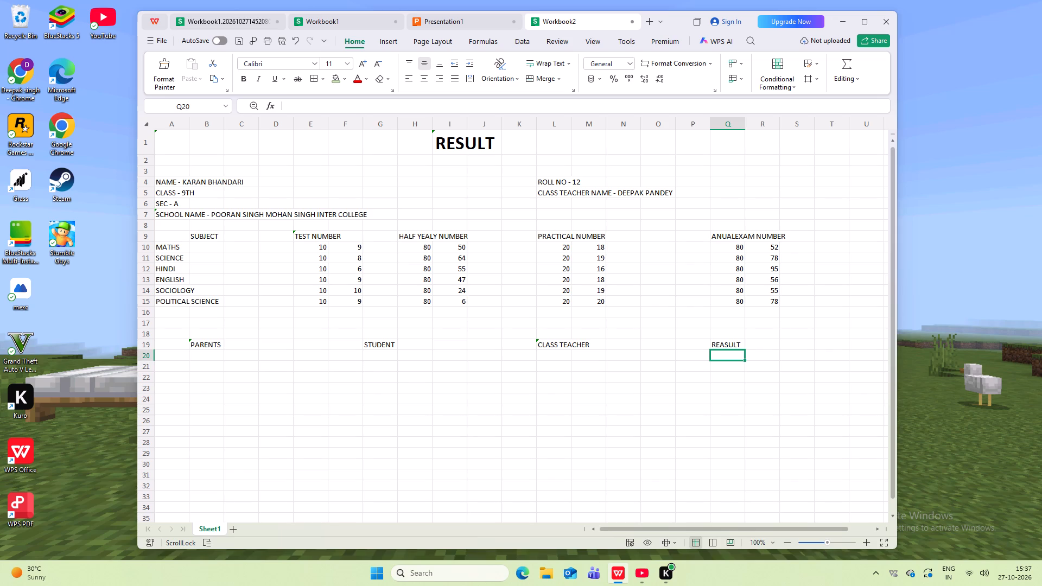
type("PASS")
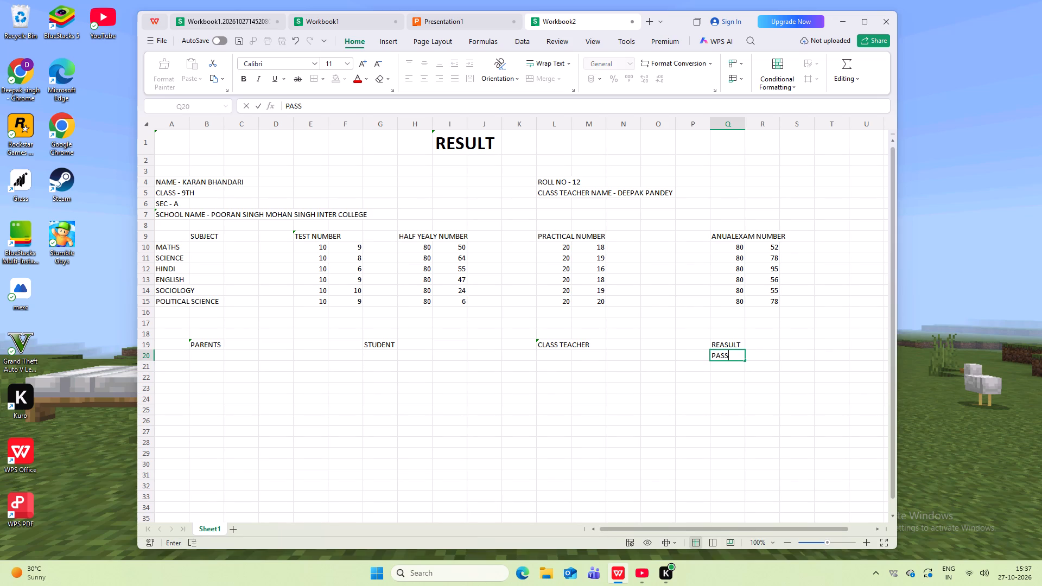
key("space")
type("1ST")
key("space")
type("IN CLASS")
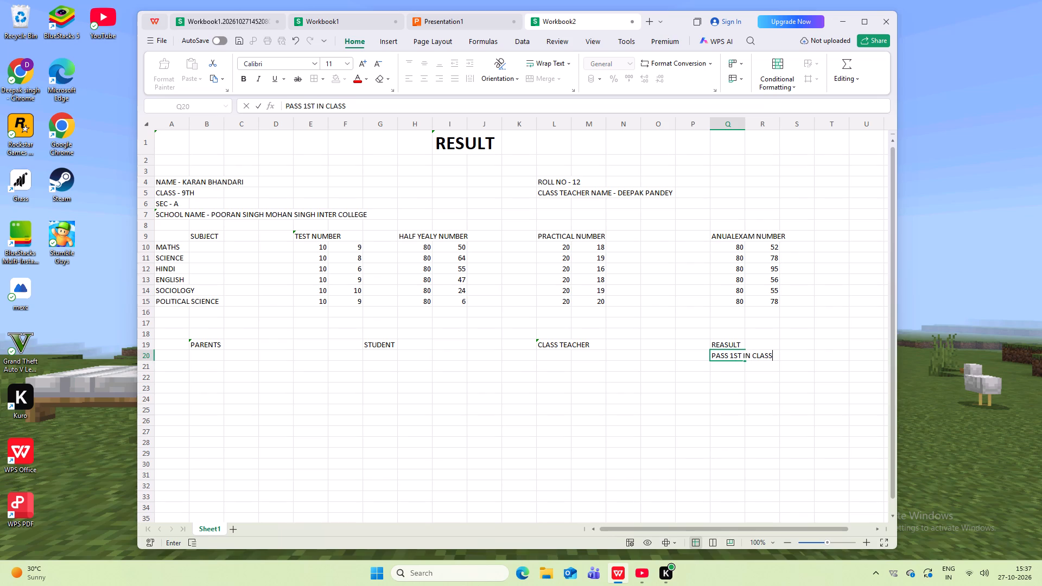
left_click(749, 388)
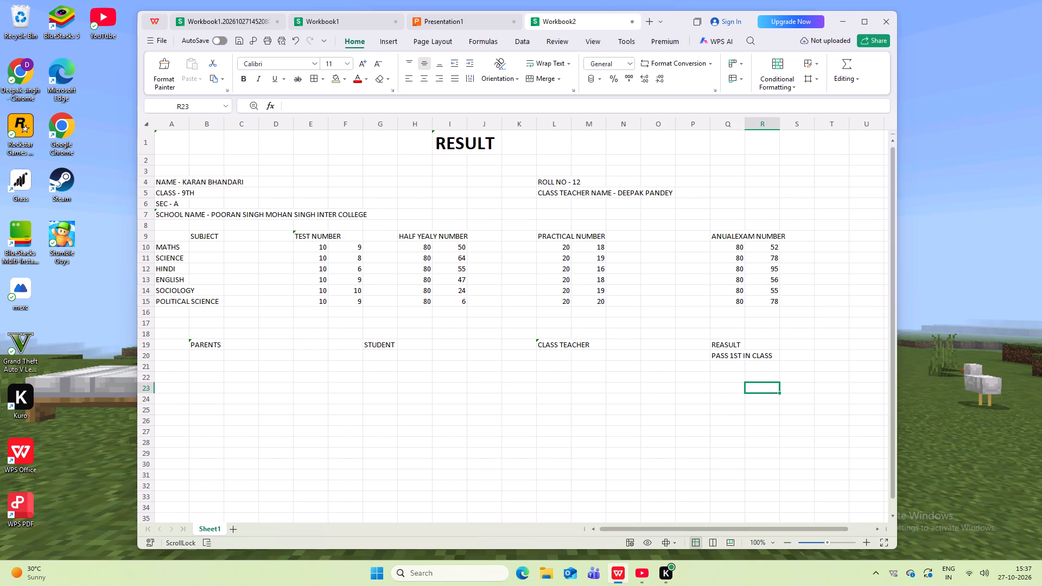
Enter the heading DIVISION in cell Q22 and FIRST DIVISION beneath it in cell Q23.
left_click(720, 375)
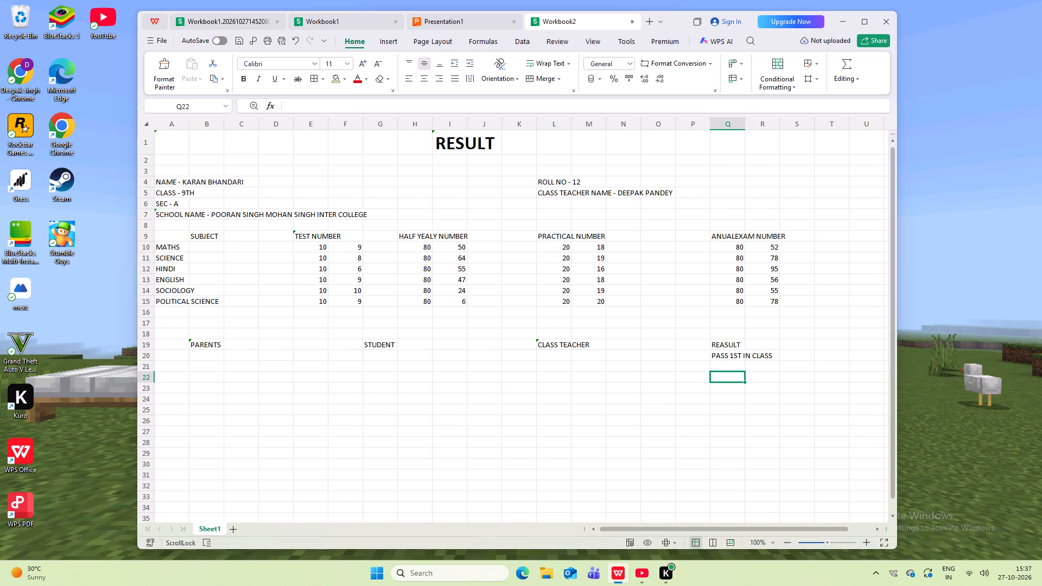
type("DIVISION")
key("space")
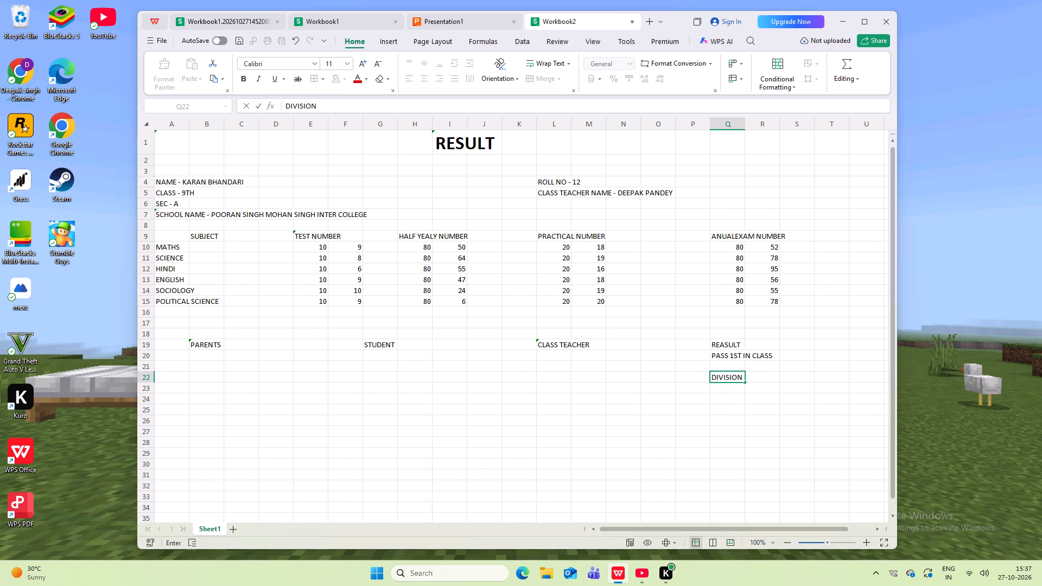
left_click(729, 390)
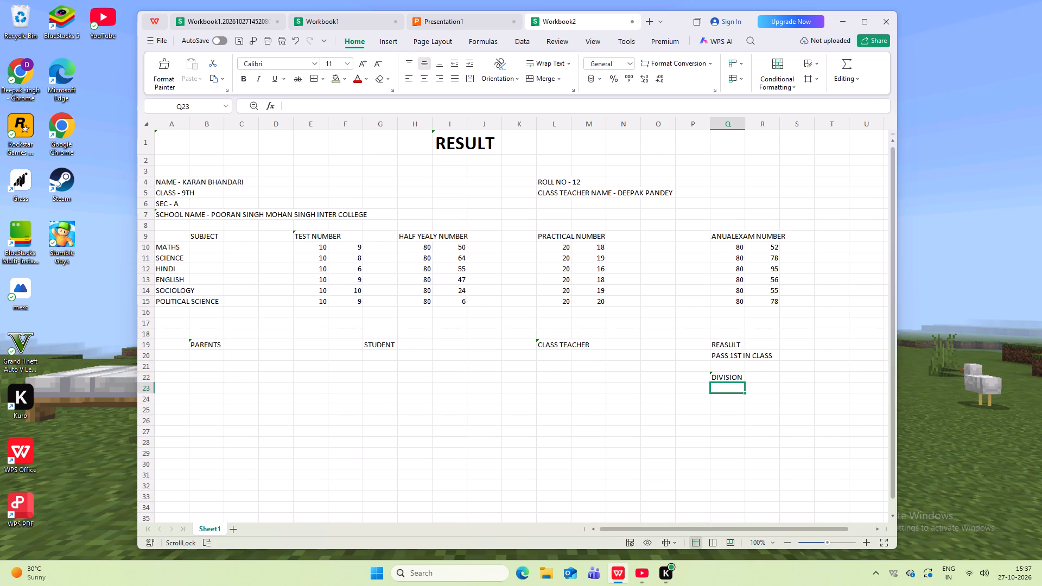
type("FIRST")
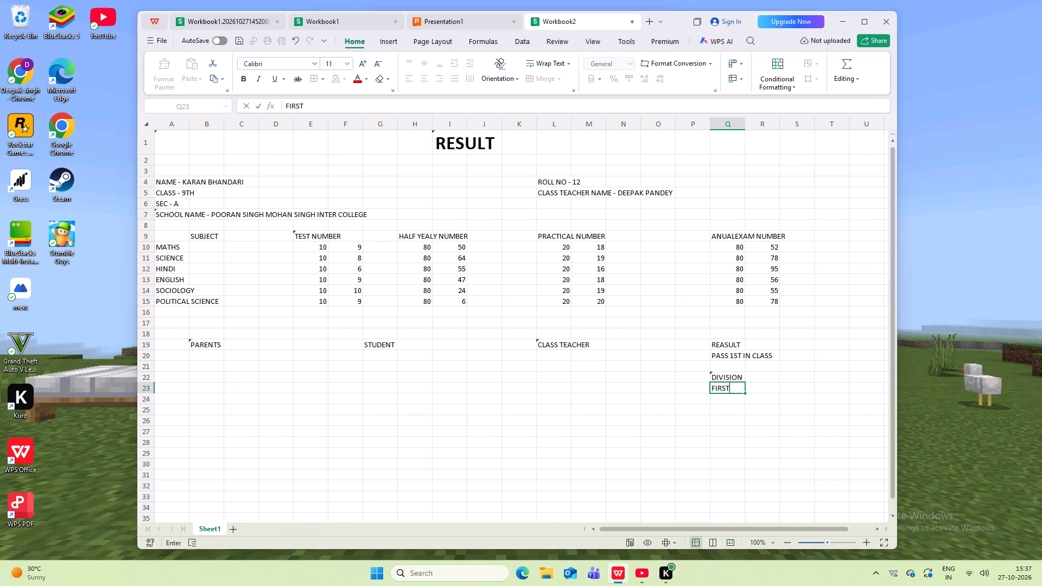
key("space")
type("DIVUIS")
key("BackSpace")
key("BackSpace")
type("SION")
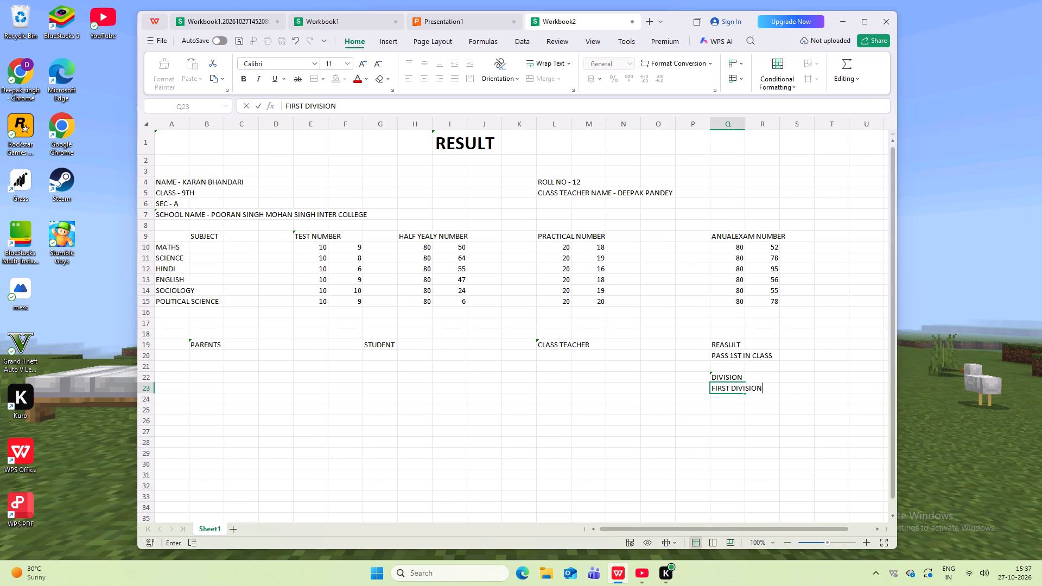
left_click(719, 429)
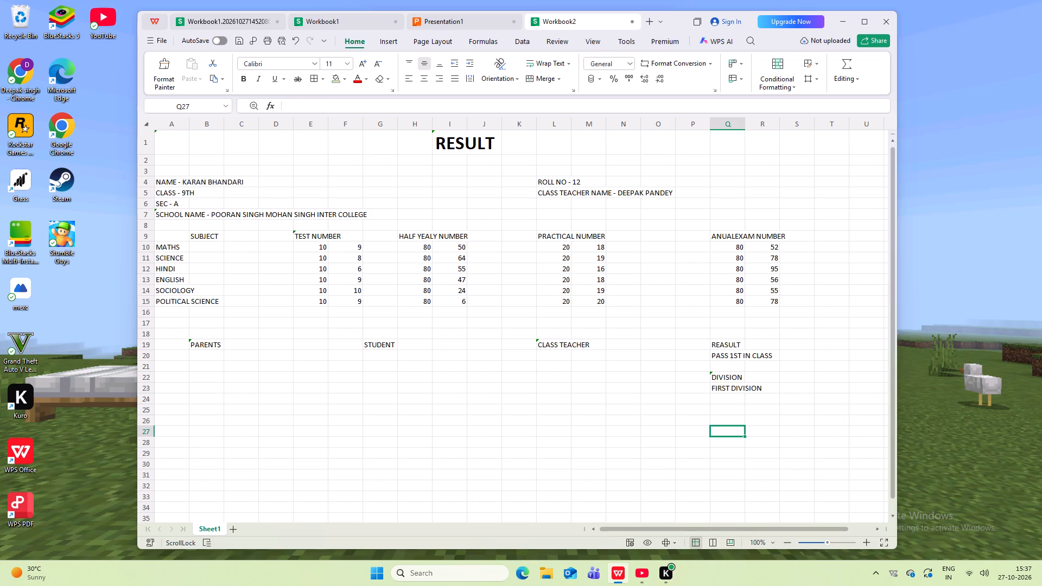
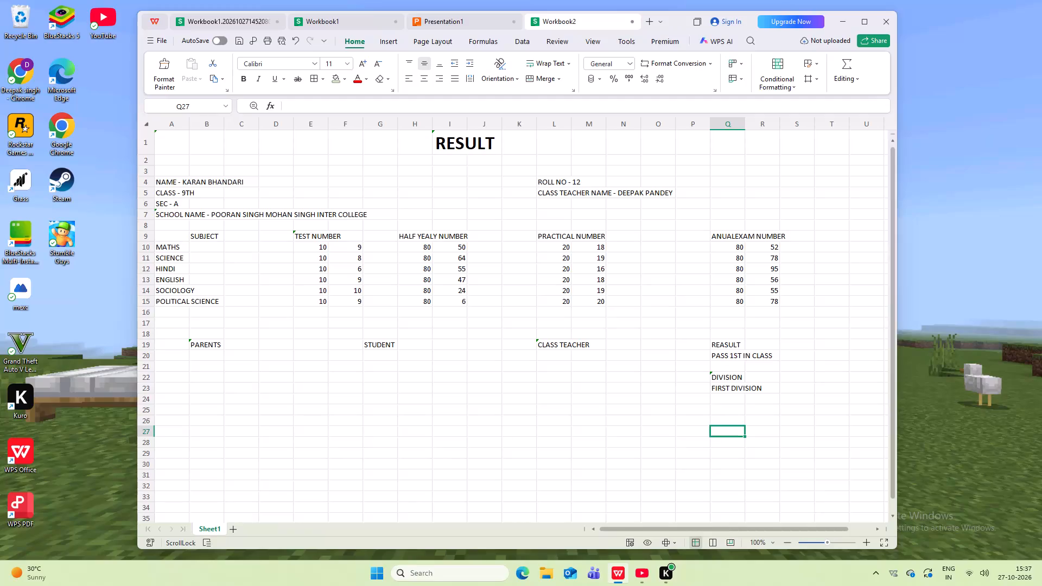
Replace the section entry in cell A6 with SECTION - A.
left_click(517, 385)
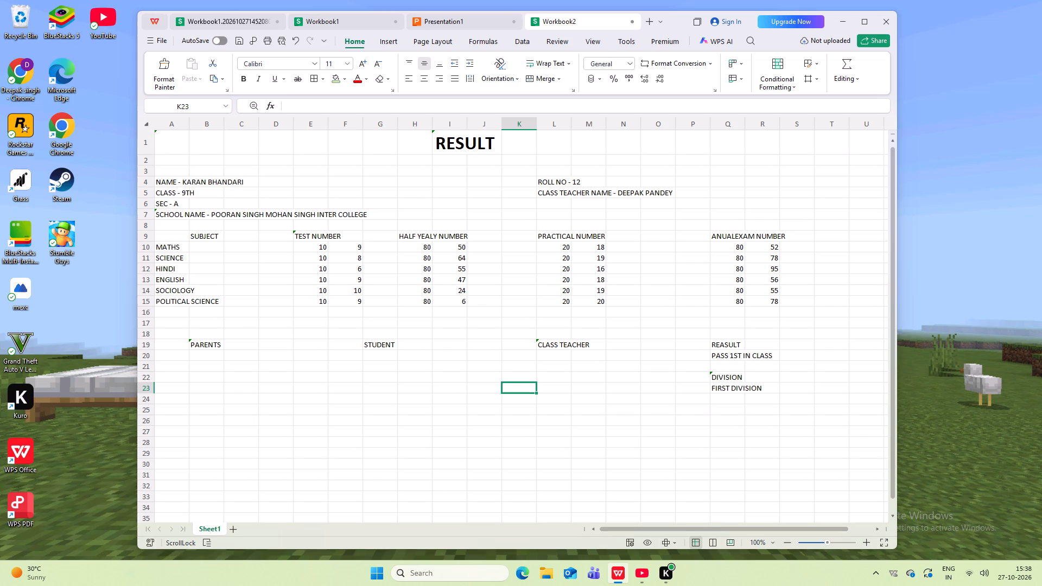
left_click(171, 202)
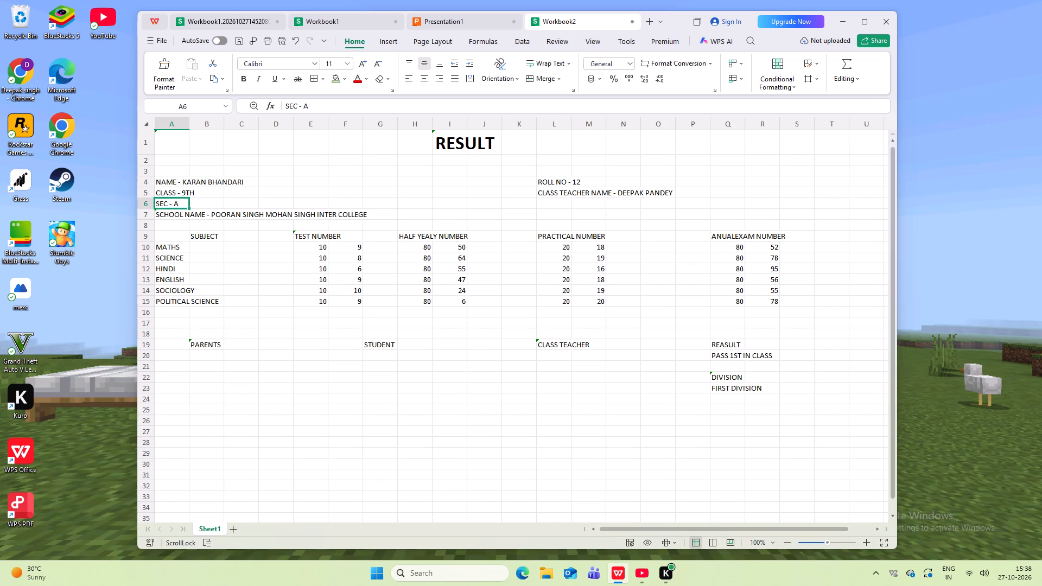
key("BackSpace")
type("SECTION A")
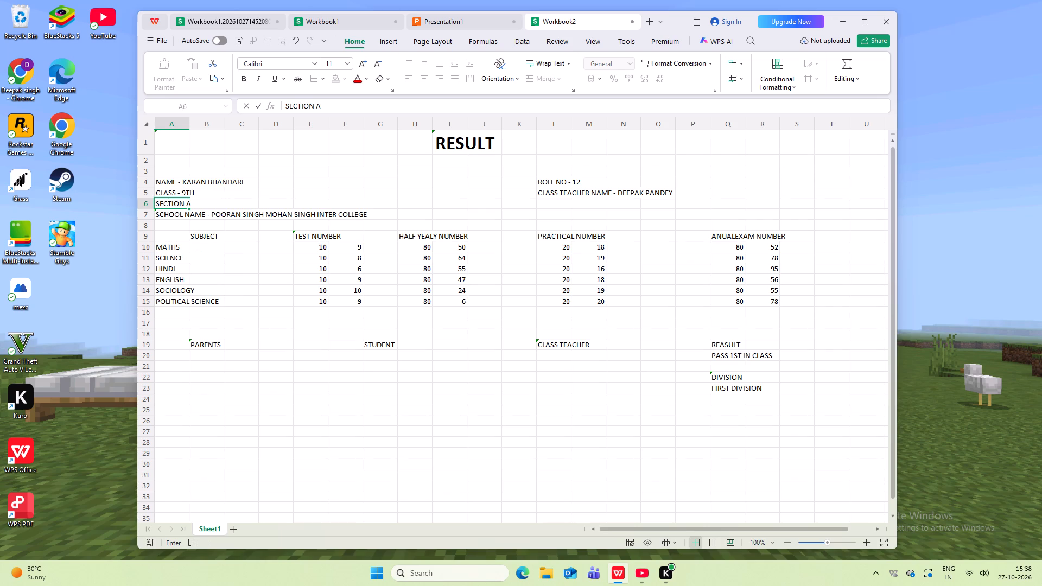
key("BackSpace")
type("- A")
left_click(247, 206)
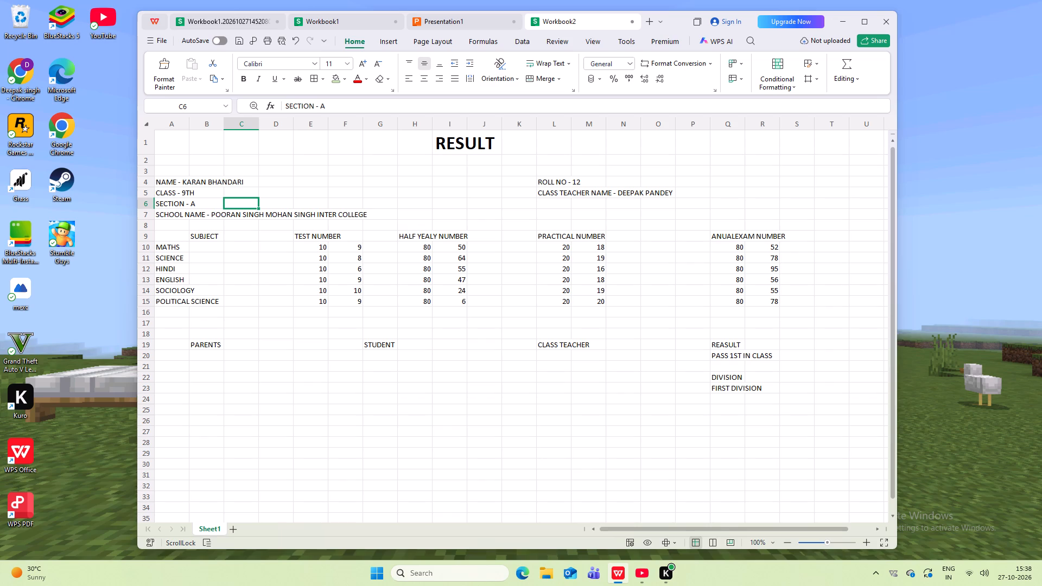
Make the student details block A4:G7 bold and italic and give it a light grey theme fill.
left_click_drag(156, 178, 314, 216)
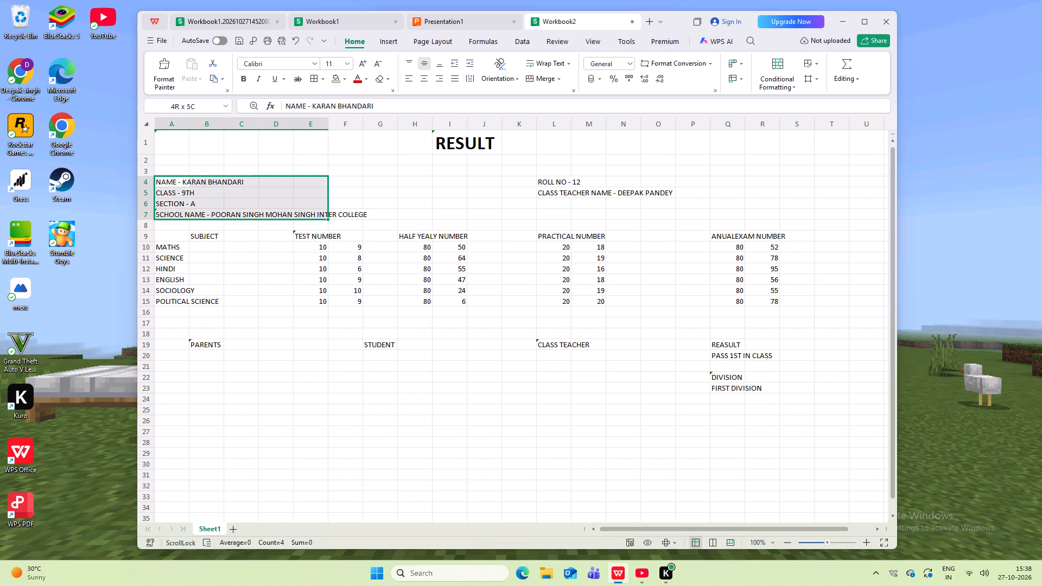
left_click_drag(314, 216, 368, 218)
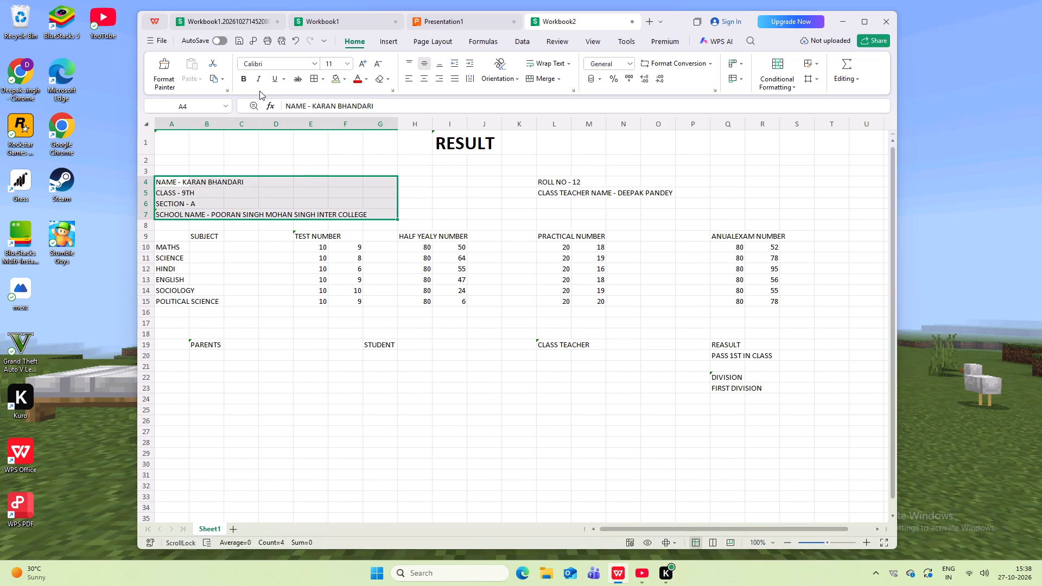
left_click(249, 77)
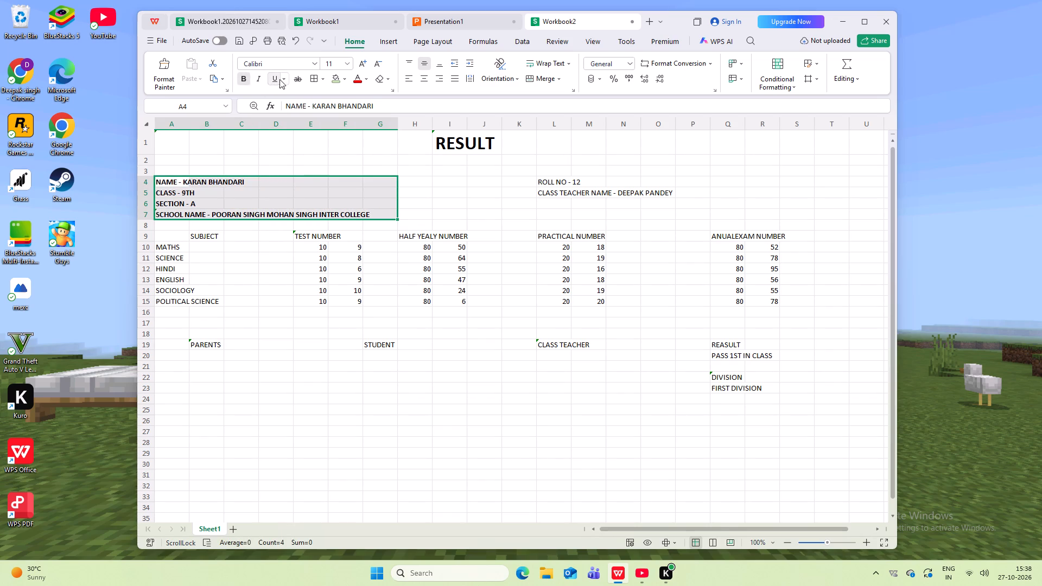
left_click(255, 79)
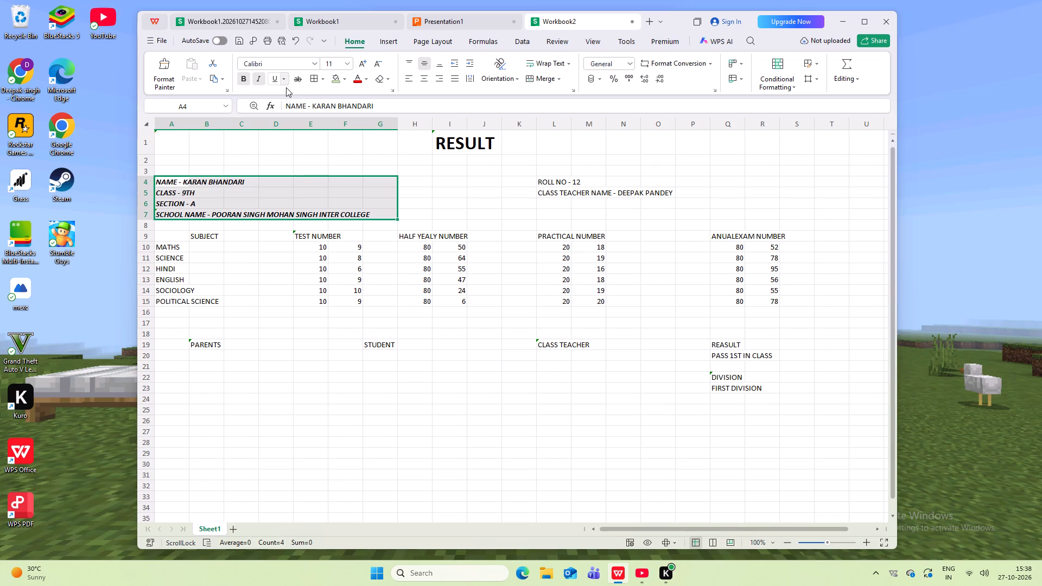
left_click(347, 82)
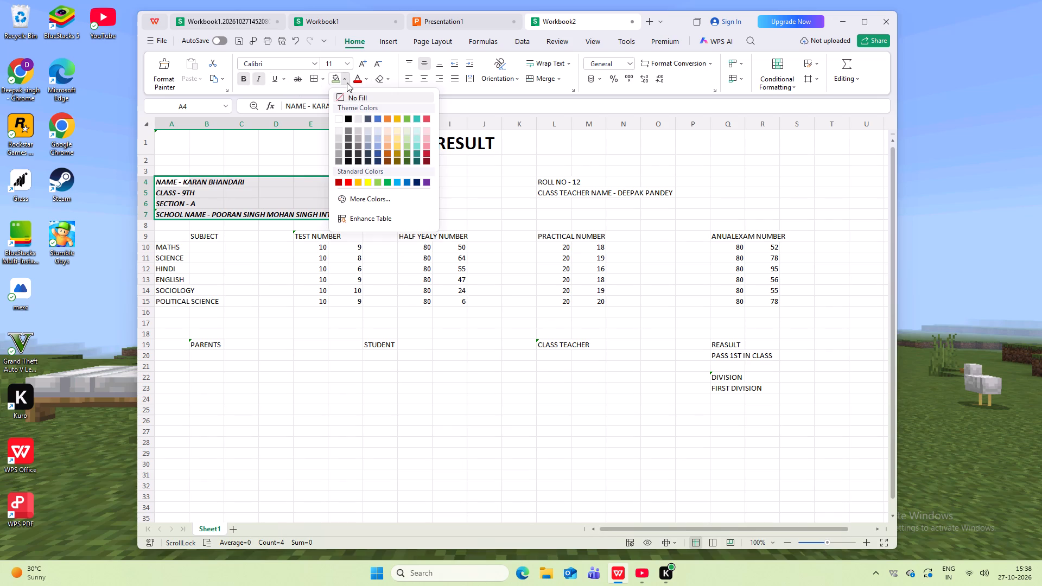
left_click(359, 119)
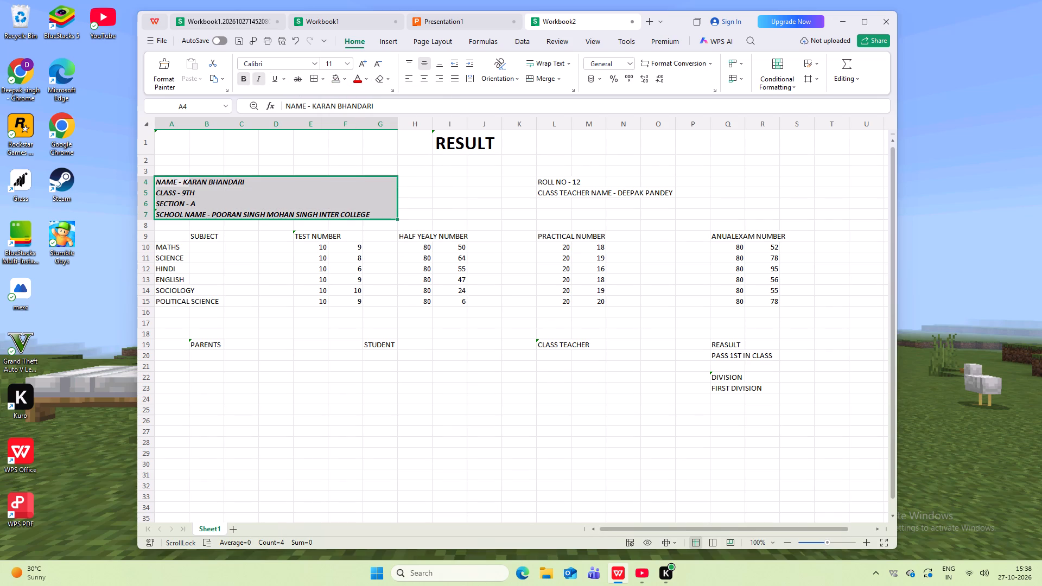
left_click(422, 212)
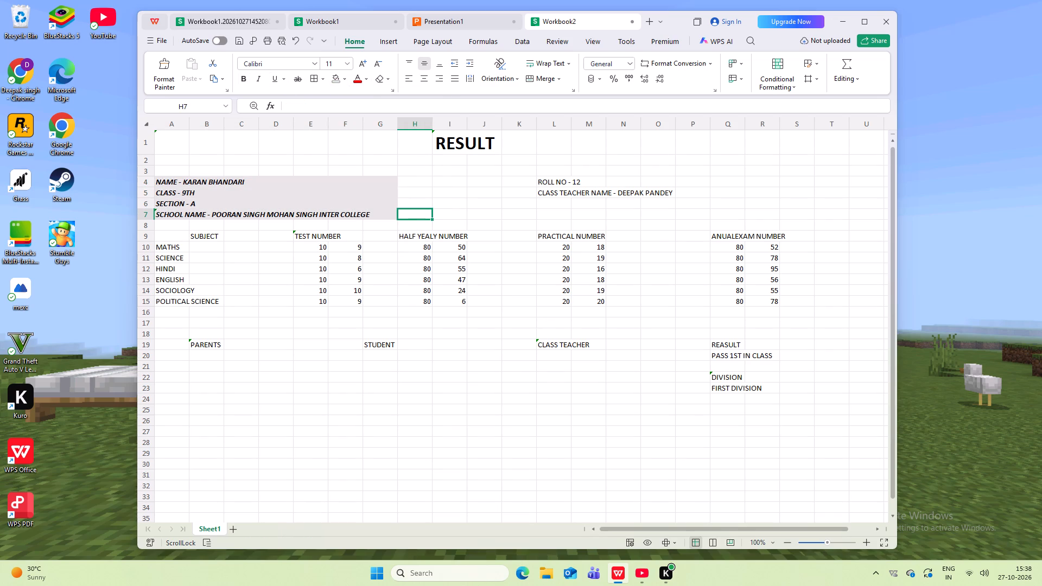
Make the roll number and class teacher name block L4:O5 bold and italic with a light yellow fill.
left_click_drag(537, 178, 663, 198)
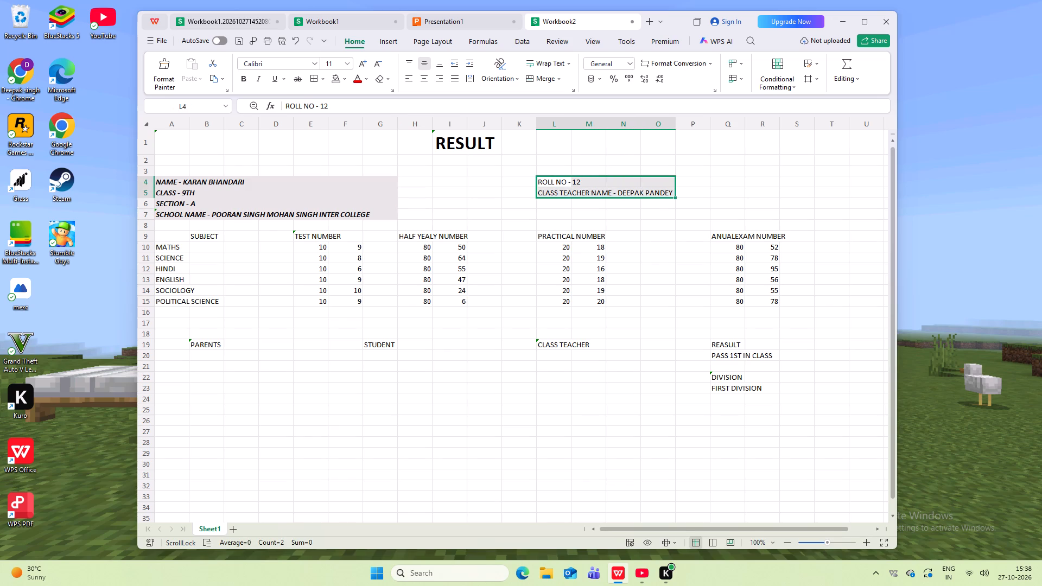
left_click(244, 81)
left_click(256, 84)
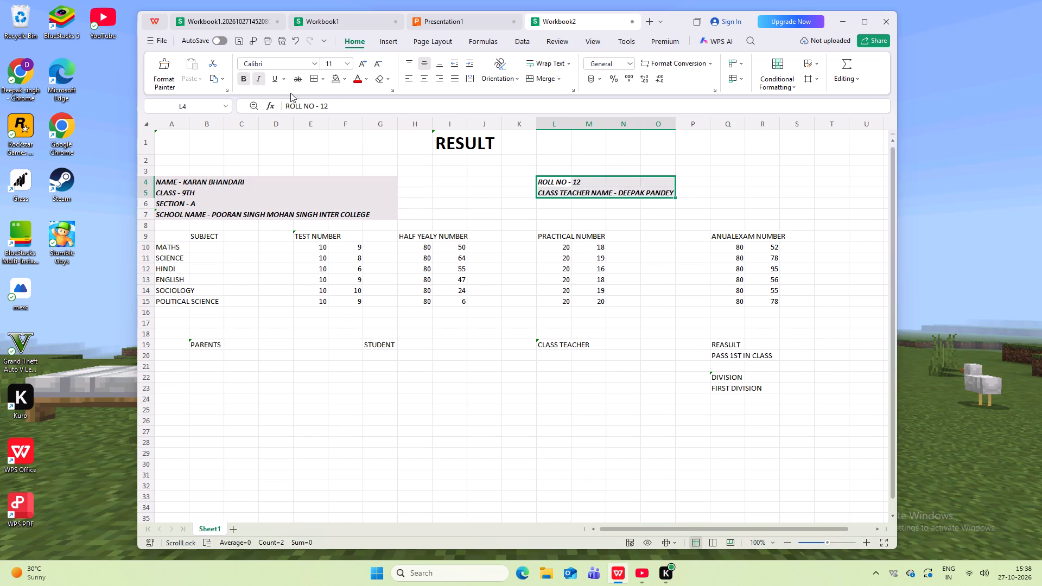
left_click(341, 80)
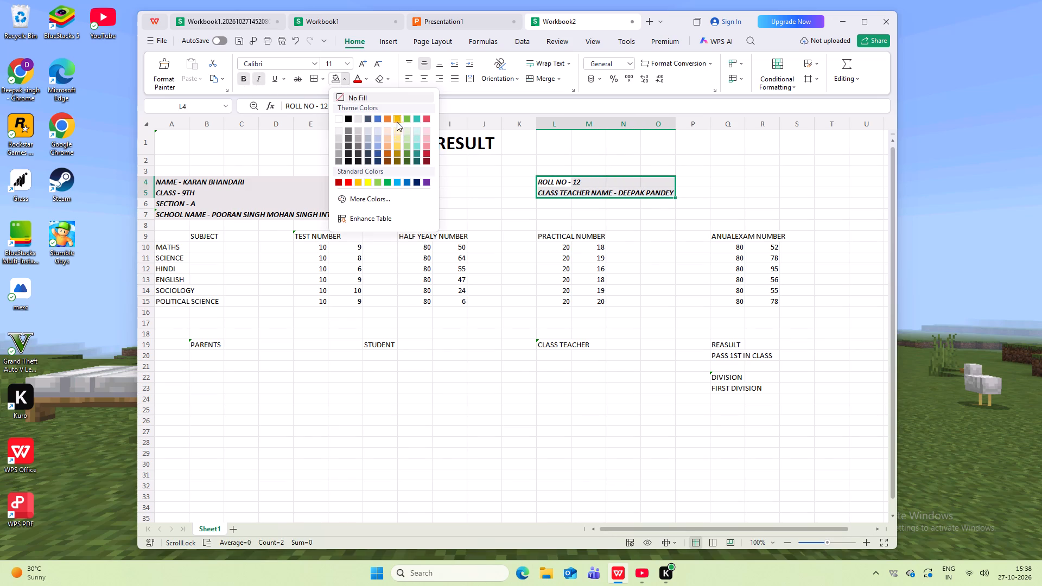
left_click(396, 129)
left_click(430, 183)
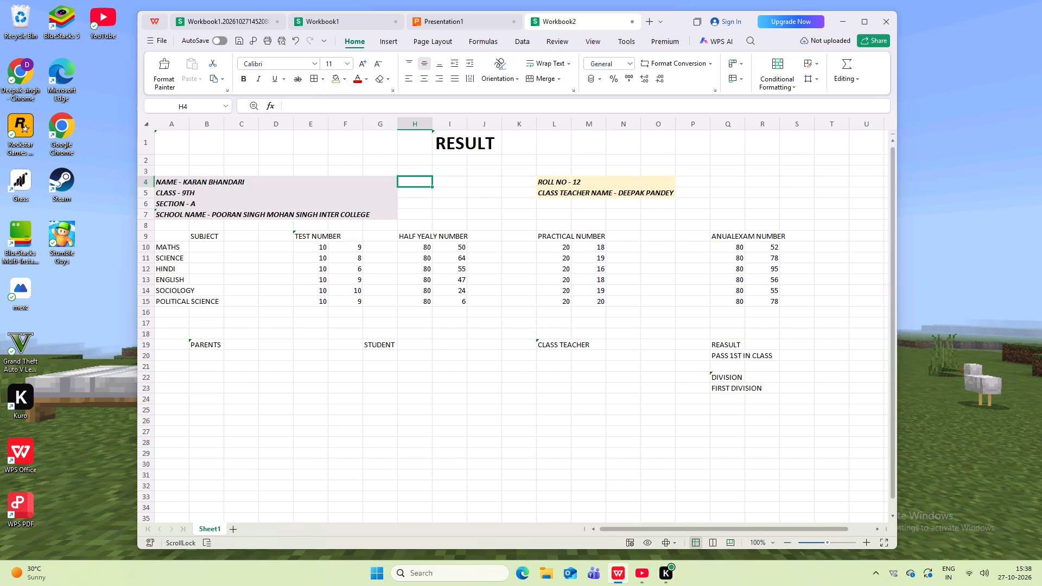
Italicise the RESULT title across I1:J1, keeping it bold, and give it a light blue-grey fill.
left_click_drag(435, 133, 488, 147)
left_click(488, 147)
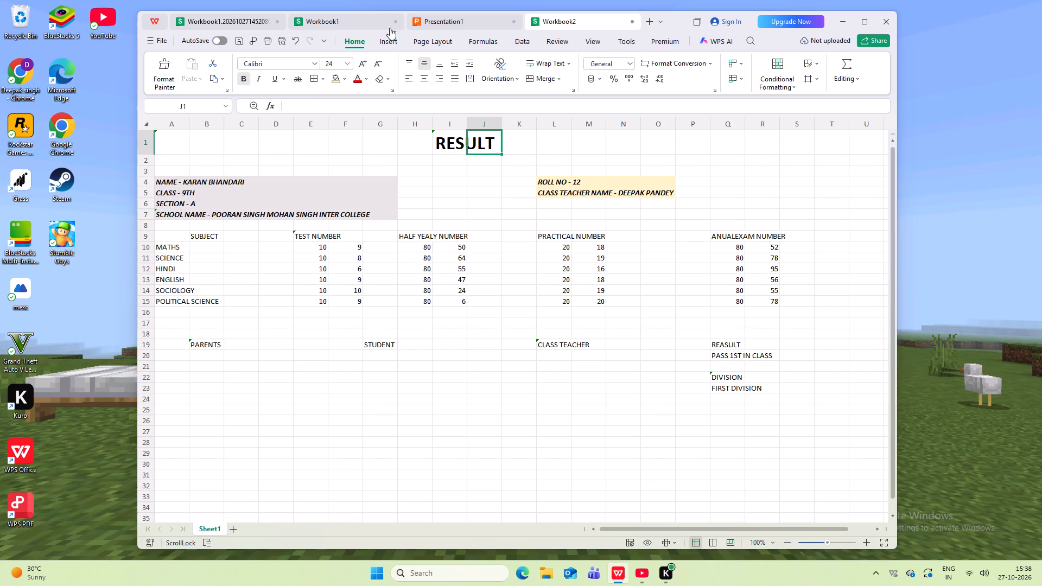
left_click(399, 143)
left_click(436, 135)
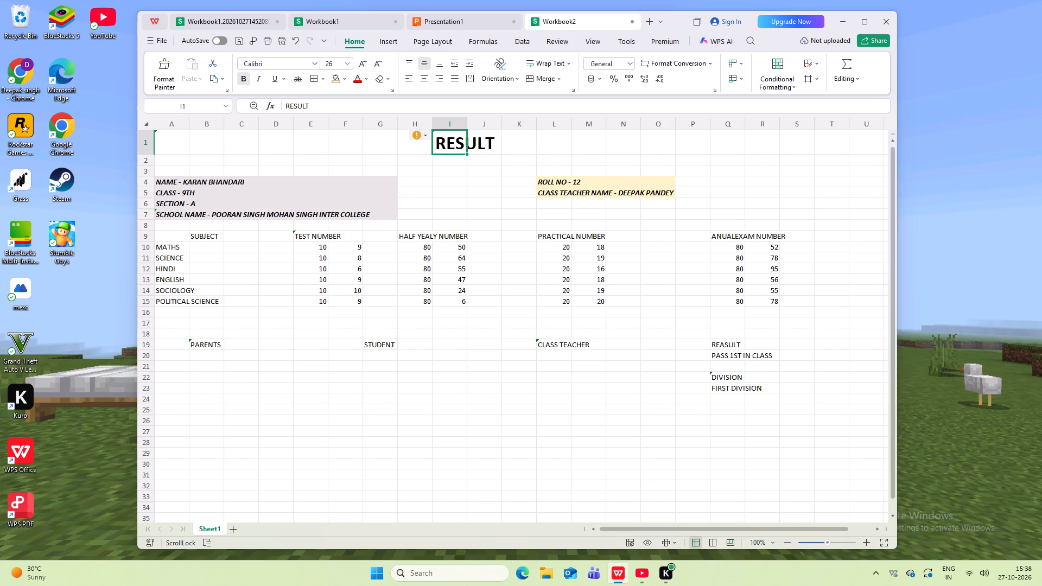
left_click_drag(467, 152, 448, 151)
left_click(448, 151)
left_click(395, 132)
left_click(437, 135)
left_click_drag(448, 143, 451, 146)
left_click_drag(451, 146, 478, 150)
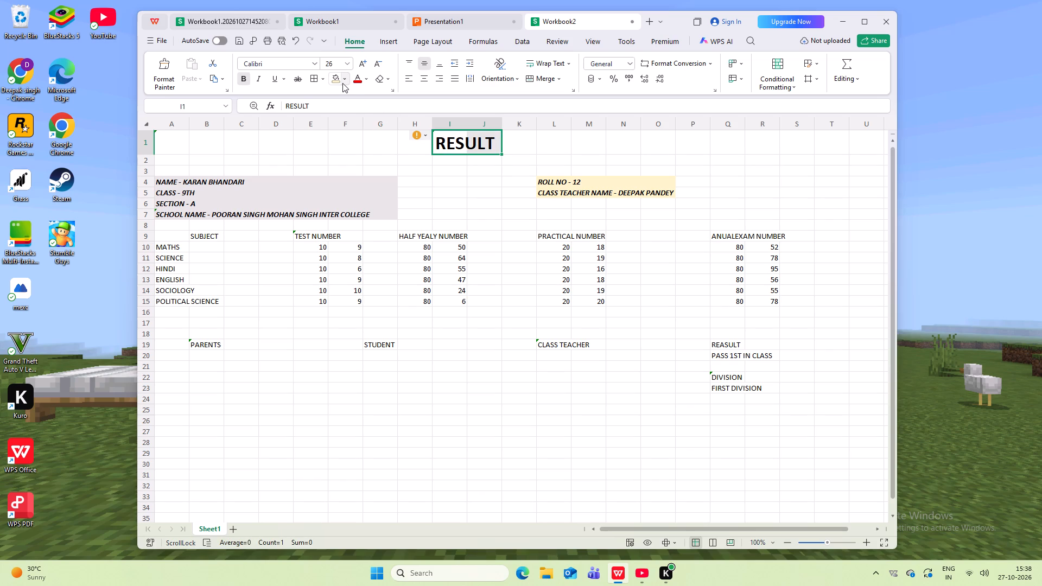
left_click(245, 79)
left_click(245, 79)
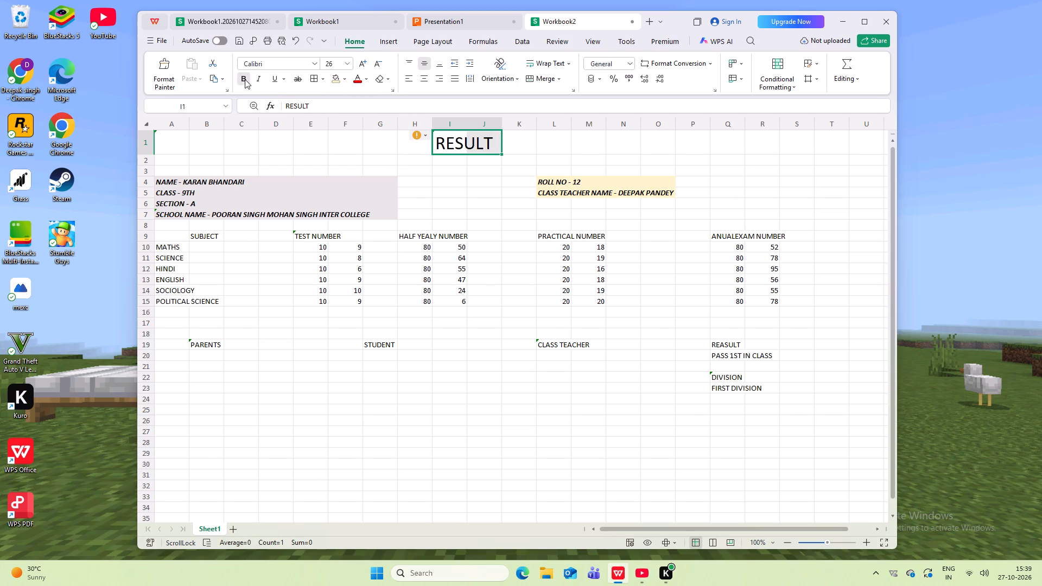
left_click(263, 79)
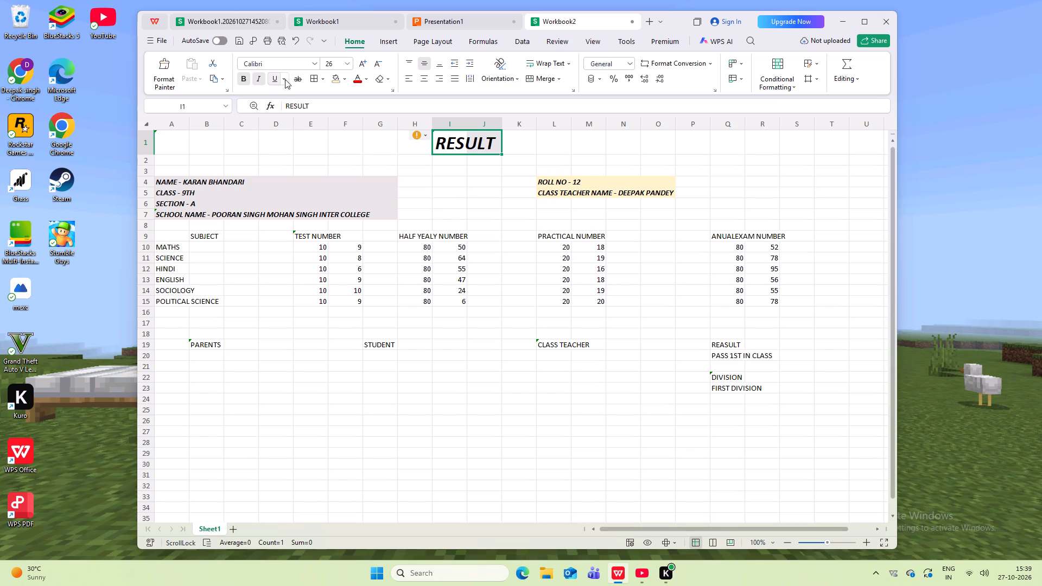
left_click(342, 79)
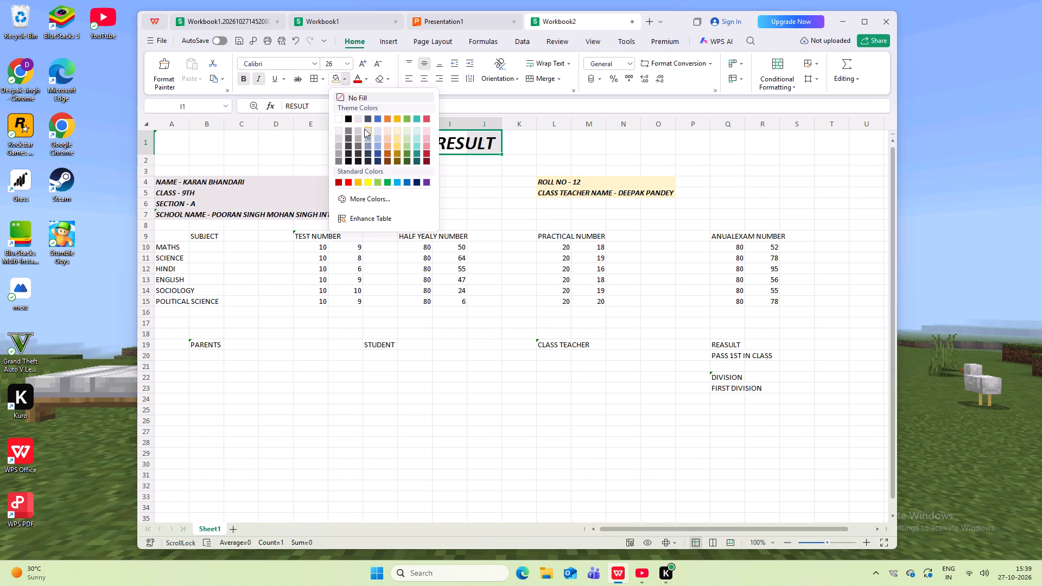
left_click(364, 129)
left_click_drag(420, 198, 415, 196)
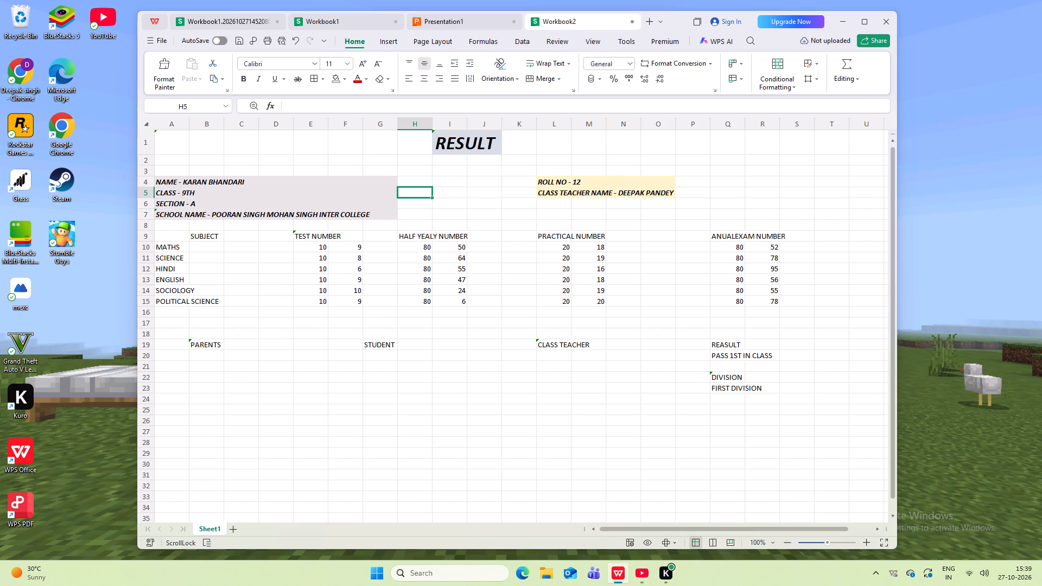
Make the marks table heading row, A9:S9, bold and italic.
left_click_drag(156, 233, 190, 237)
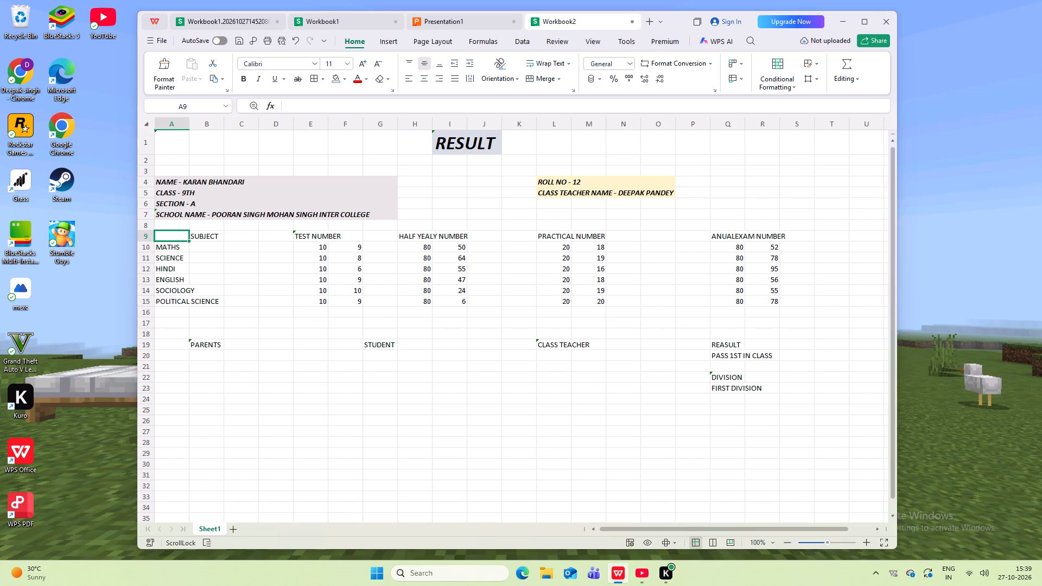
left_click_drag(190, 237, 696, 228)
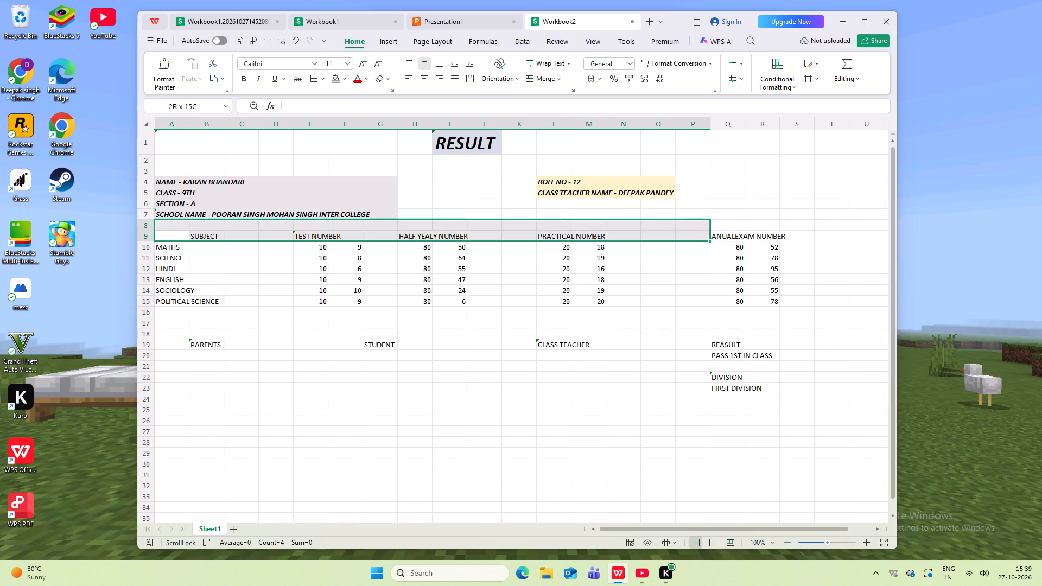
left_click_drag(696, 228, 792, 234)
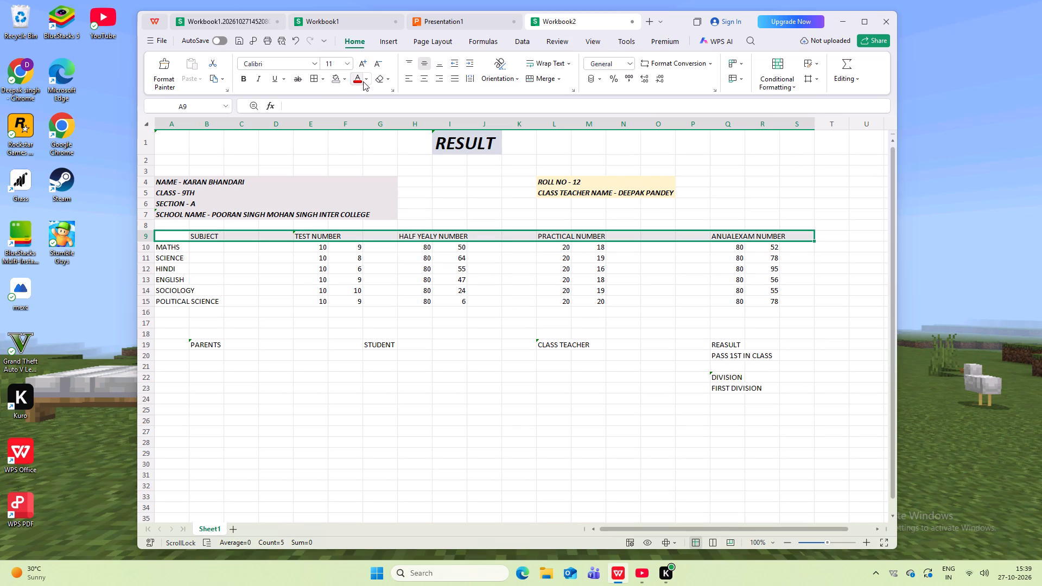
left_click(239, 77)
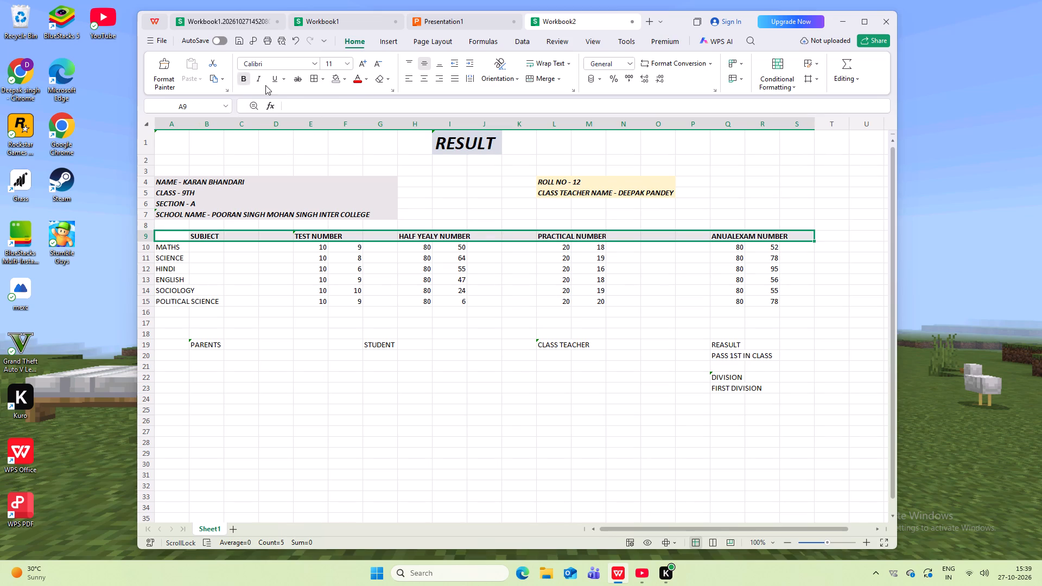
left_click(260, 79)
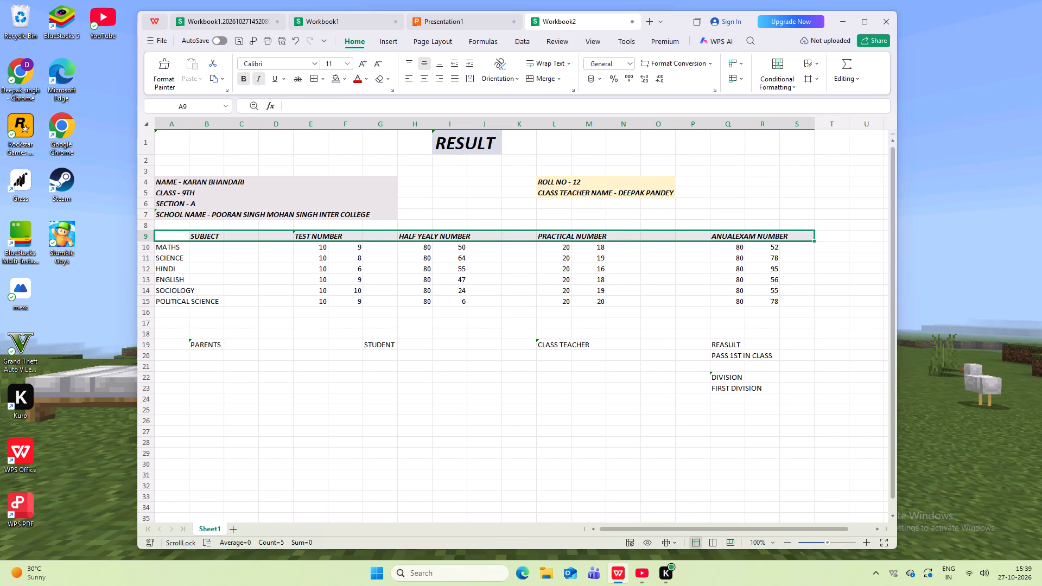
left_click(308, 167)
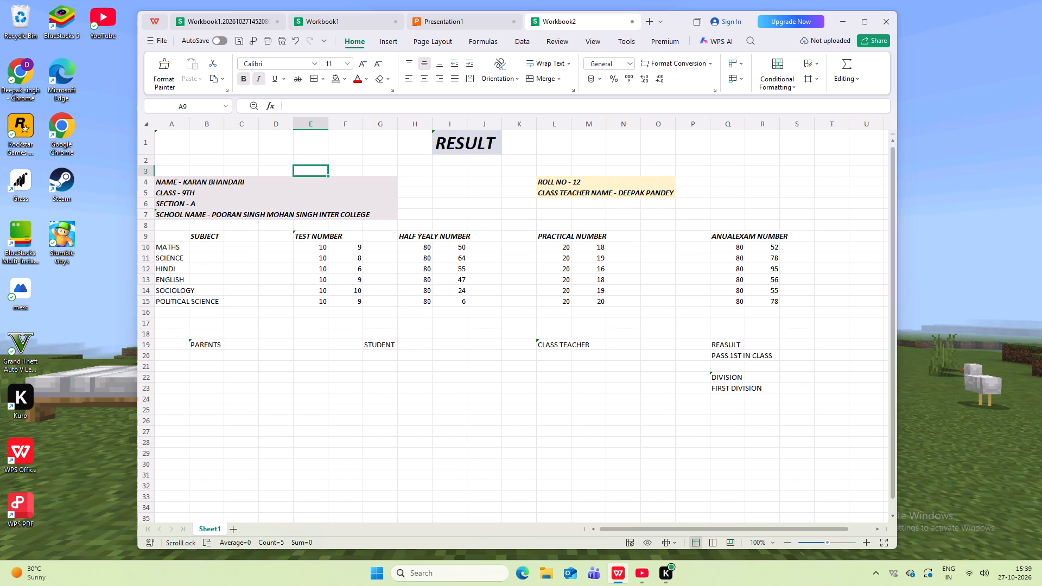
left_click(372, 259)
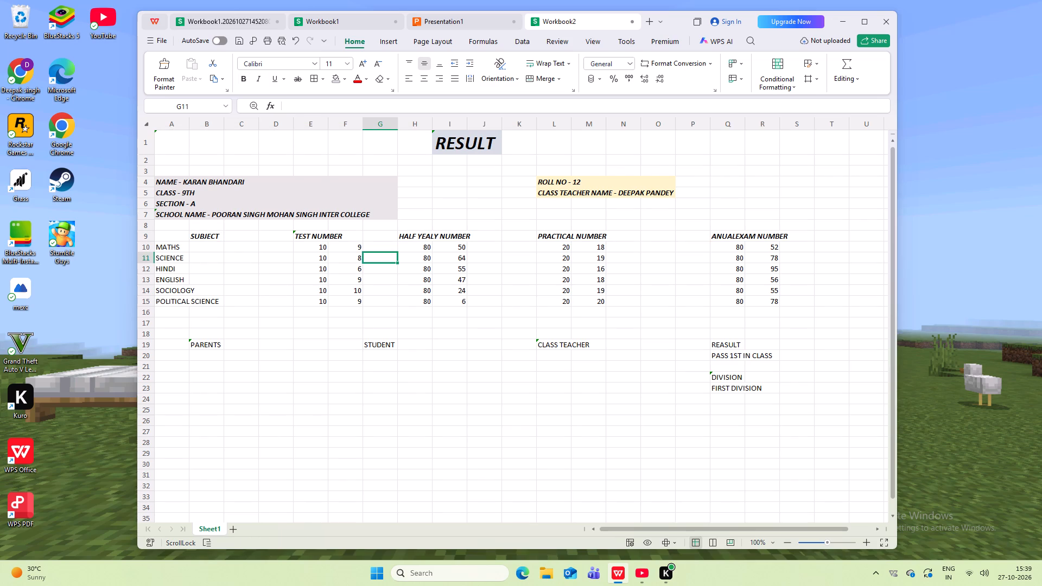
Set the font colour of the SUBJECT heading in cell B9 to standard blue.
left_click_drag(189, 232, 199, 234)
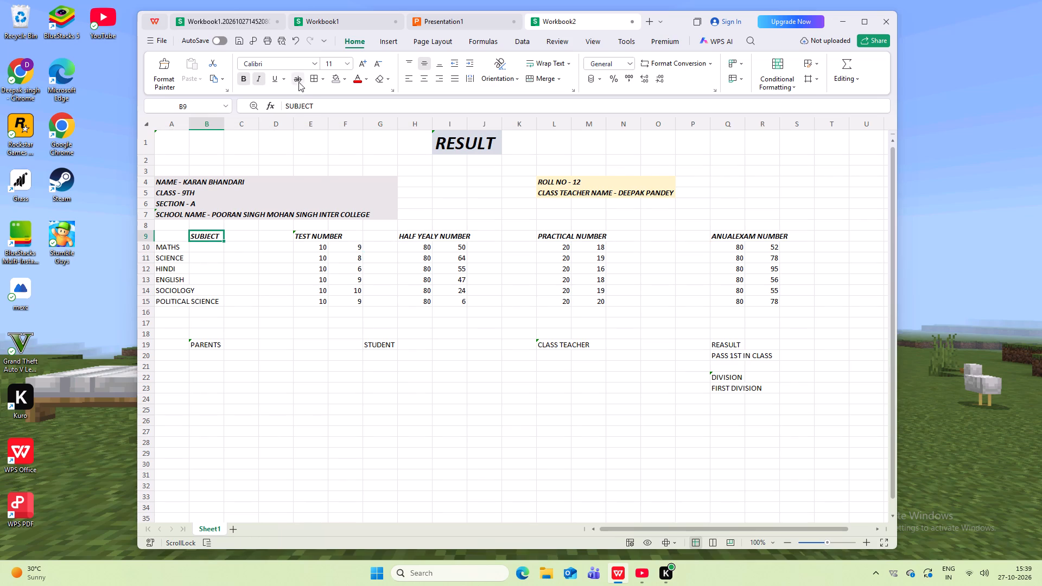
left_click(367, 74)
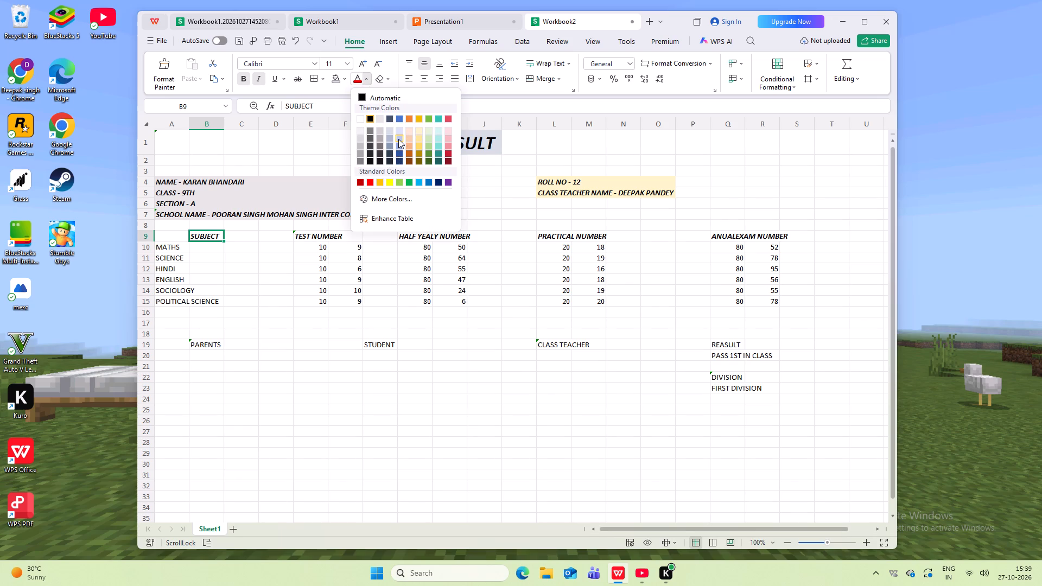
left_click(428, 182)
left_click_drag(278, 282, 283, 274)
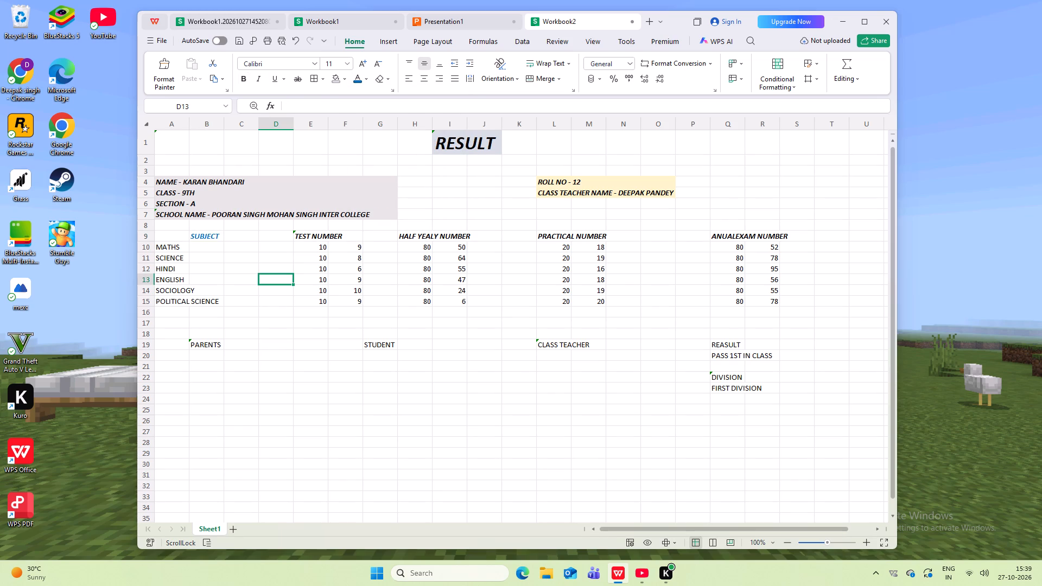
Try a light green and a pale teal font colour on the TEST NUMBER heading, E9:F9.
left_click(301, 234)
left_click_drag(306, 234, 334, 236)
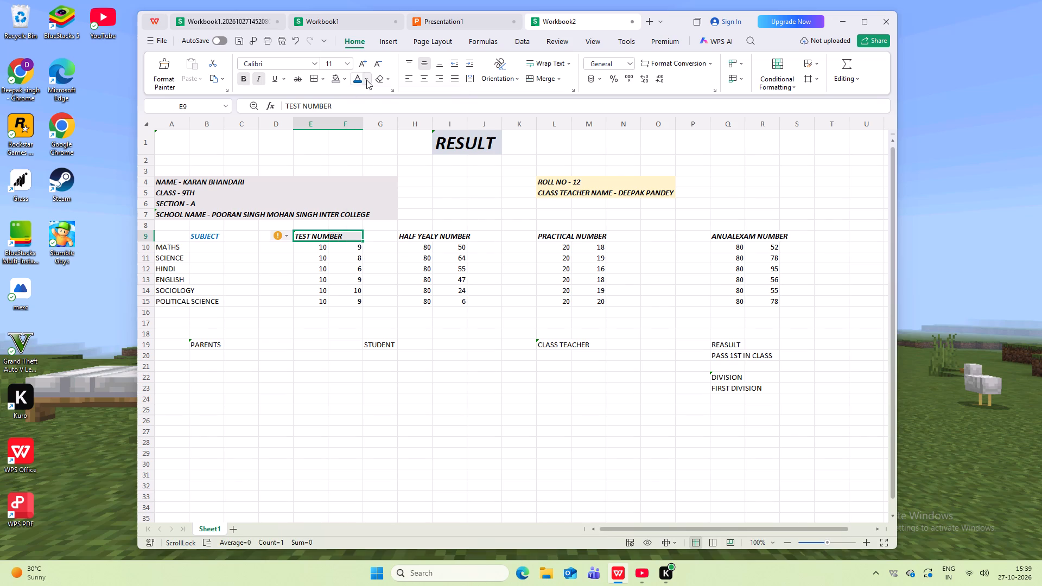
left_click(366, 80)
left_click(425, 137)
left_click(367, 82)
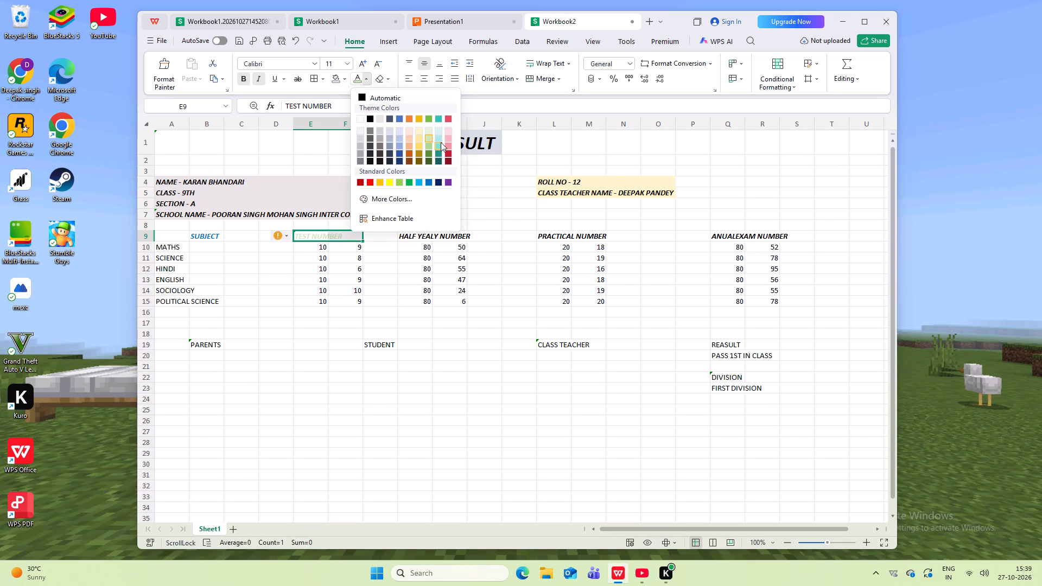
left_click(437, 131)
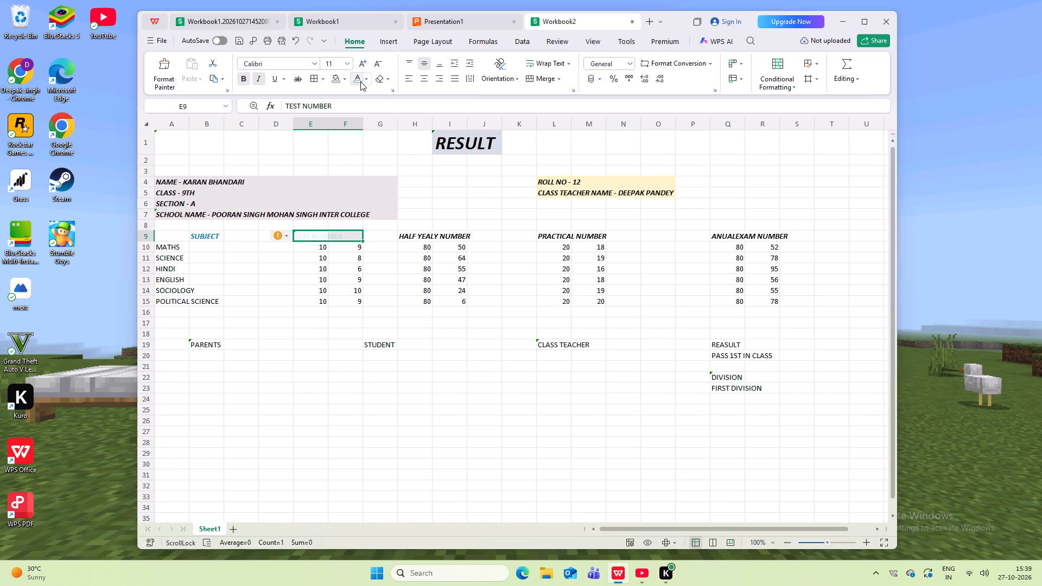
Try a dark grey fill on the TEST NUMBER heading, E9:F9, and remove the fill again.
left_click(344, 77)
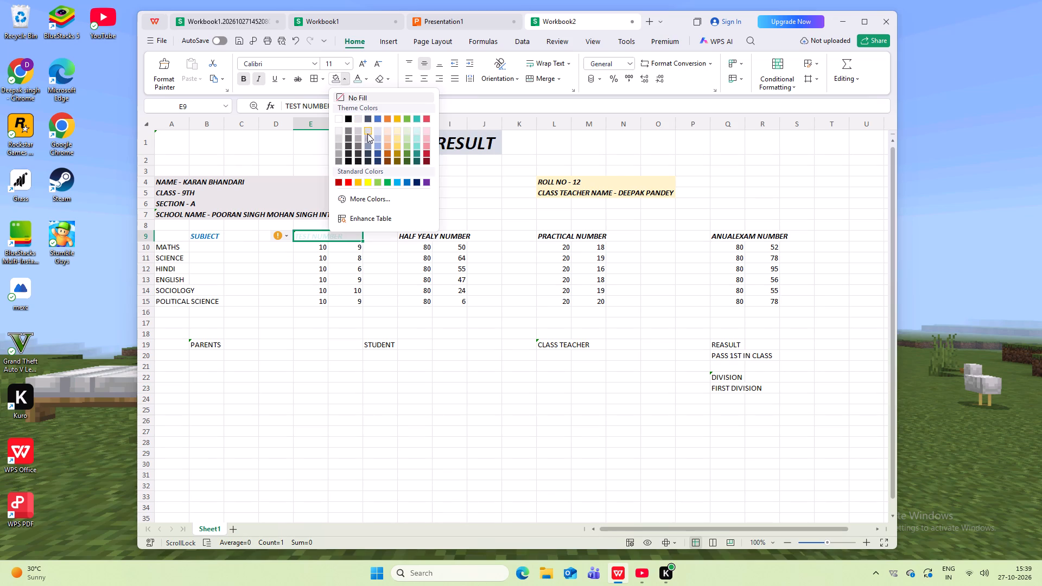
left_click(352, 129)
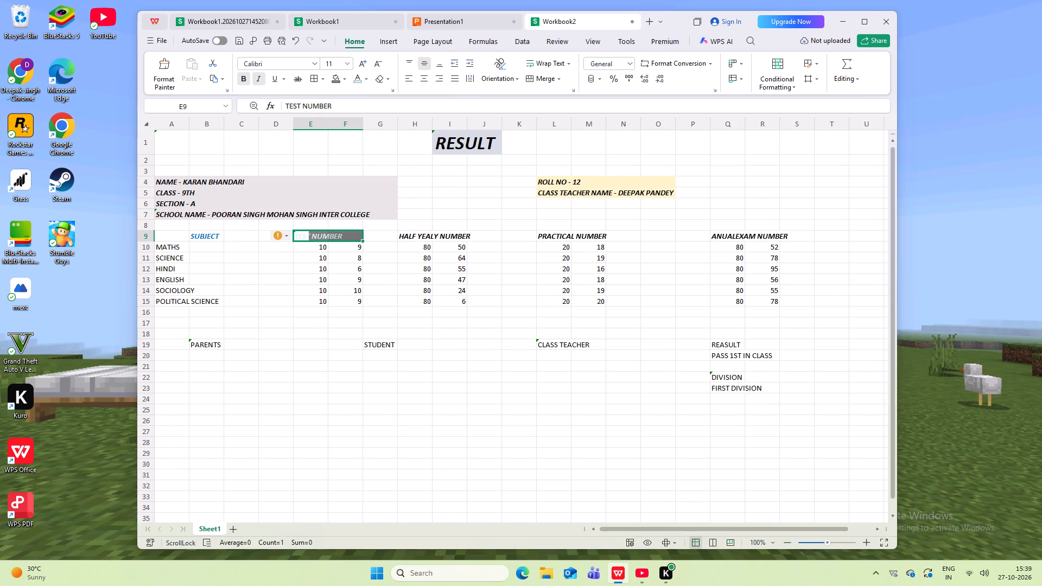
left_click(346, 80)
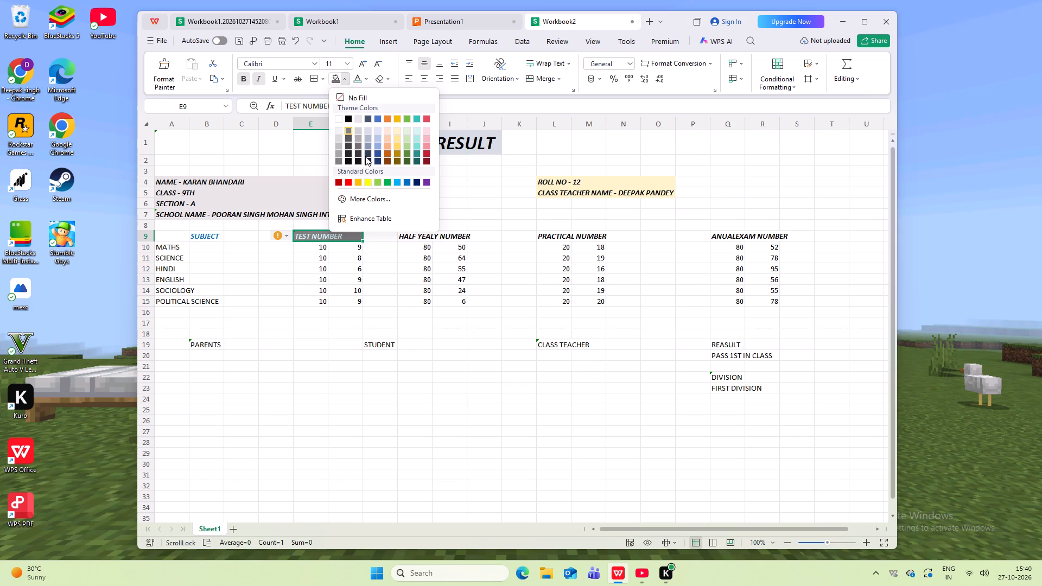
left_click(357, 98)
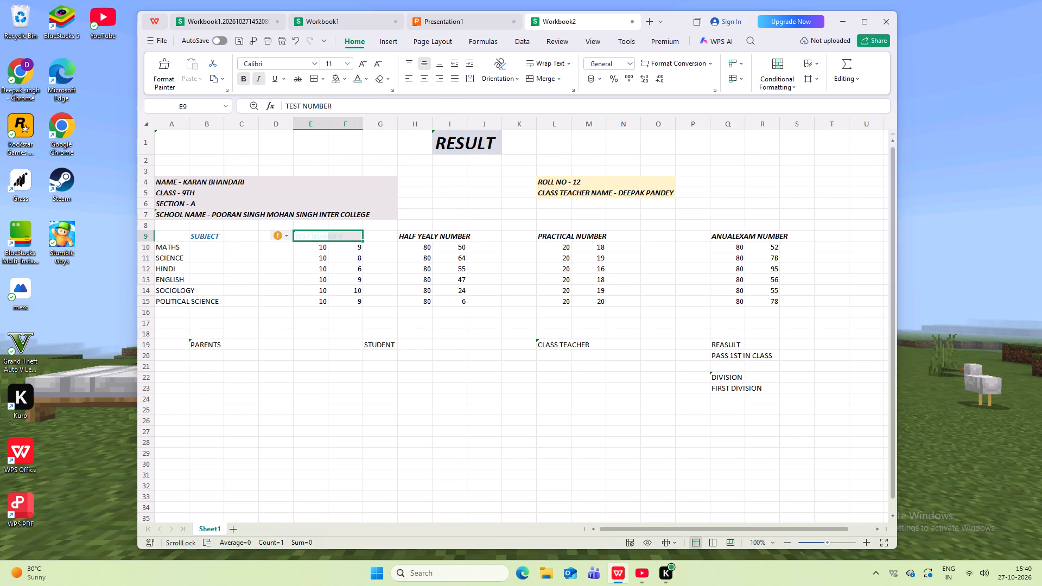
Set the font colour of the TEST NUMBER heading, E9:F9, to light pink.
left_click(370, 75)
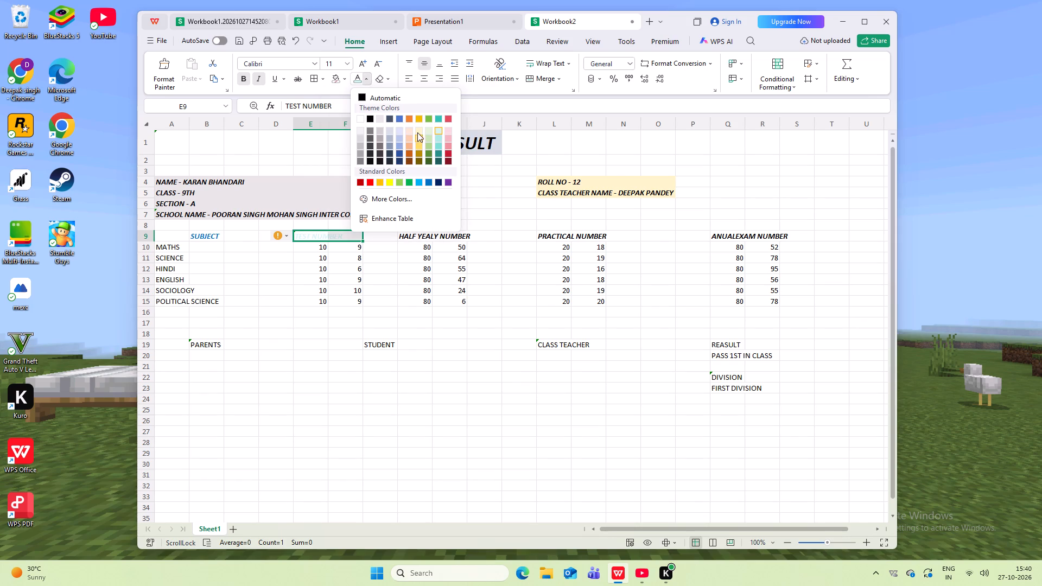
left_click(449, 140)
left_click(444, 210)
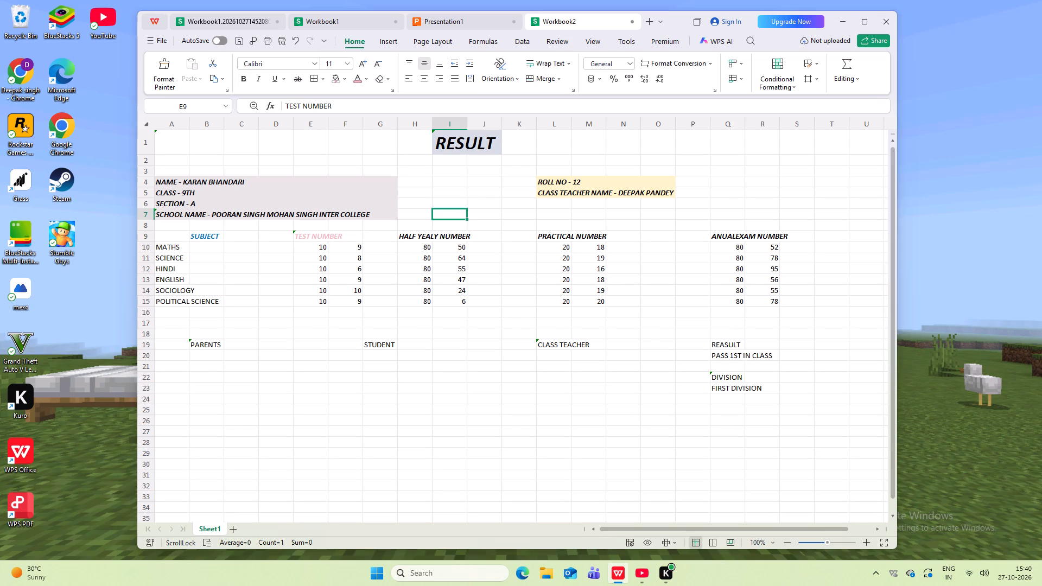
Set the font colour of the HALF YEALY NUMBER heading, H9:J9, to light blue.
left_click_drag(401, 232, 443, 237)
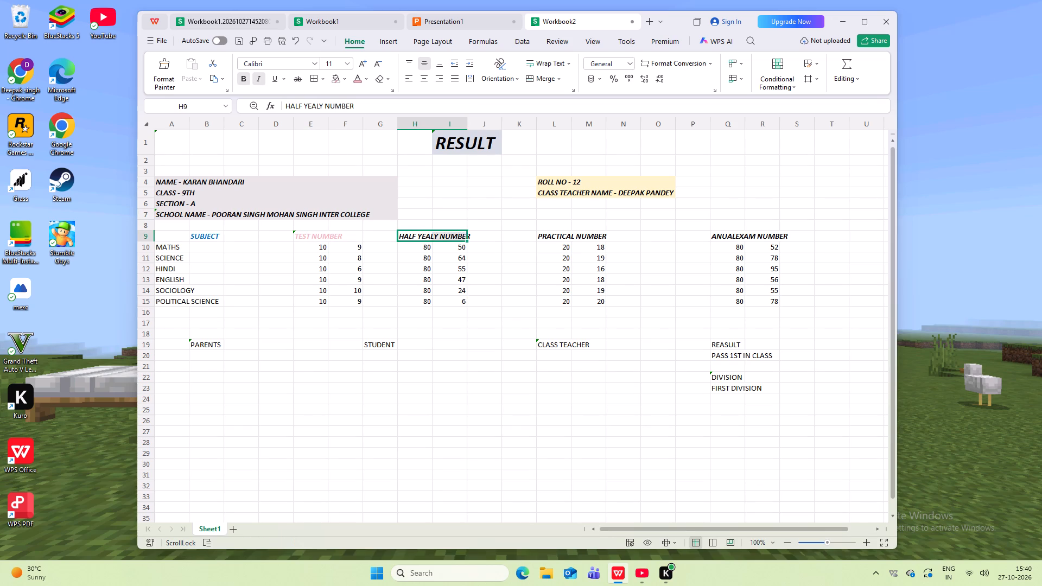
left_click_drag(443, 237, 476, 237)
left_click(369, 79)
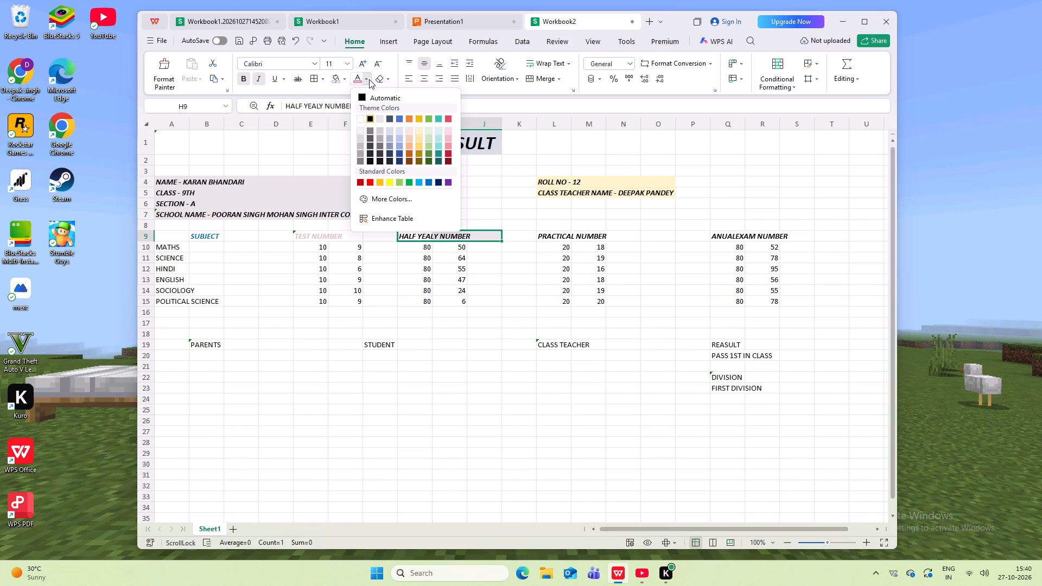
left_click(397, 136)
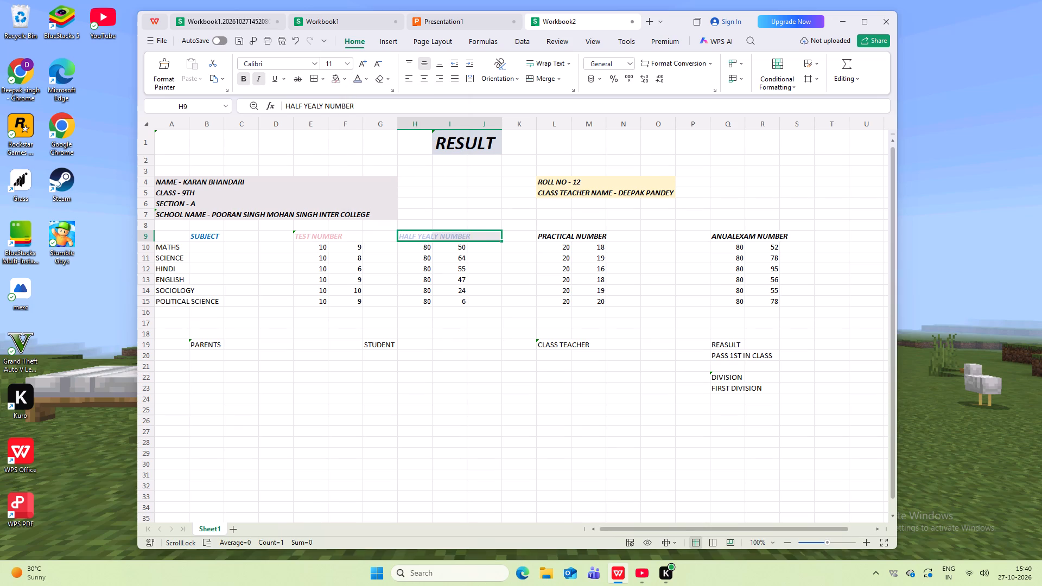
Set the font colour of the PRACTICAL NUMBER heading, L9:M9, to the dark red theme shade.
left_click(523, 233)
double_click(539, 235)
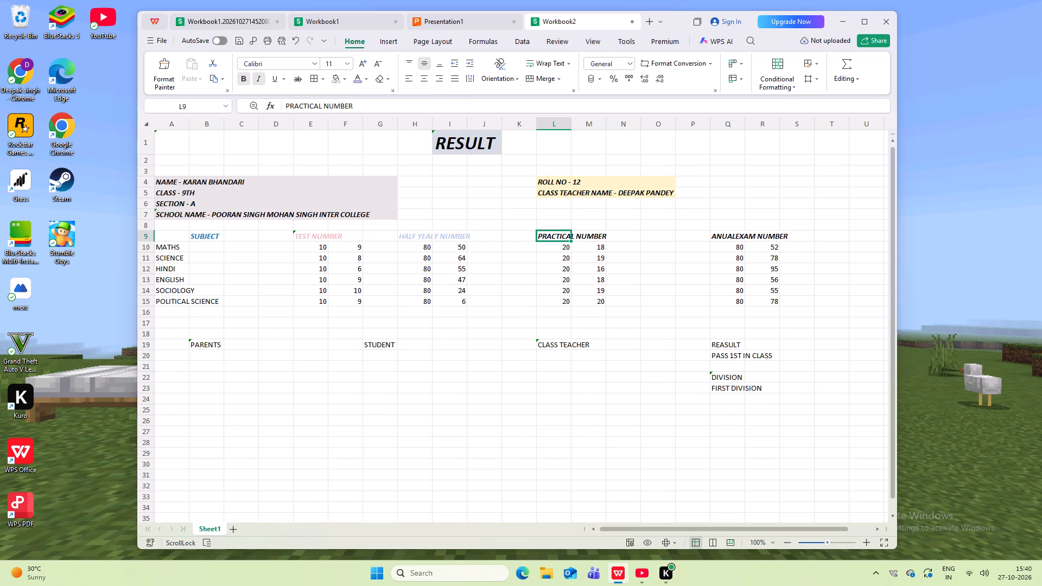
left_click_drag(553, 240, 572, 240)
left_click(518, 214)
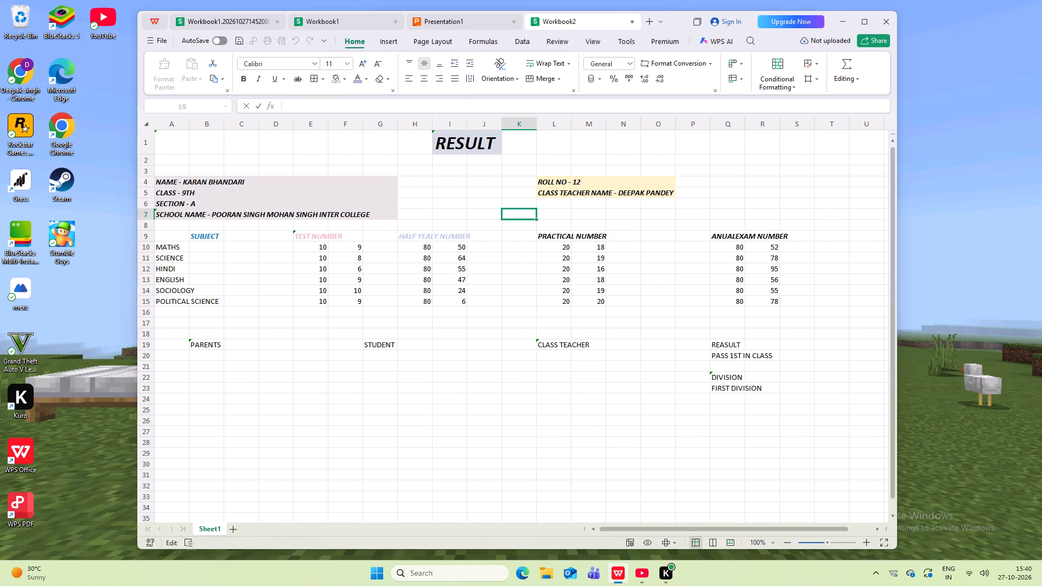
left_click_drag(538, 232, 590, 234)
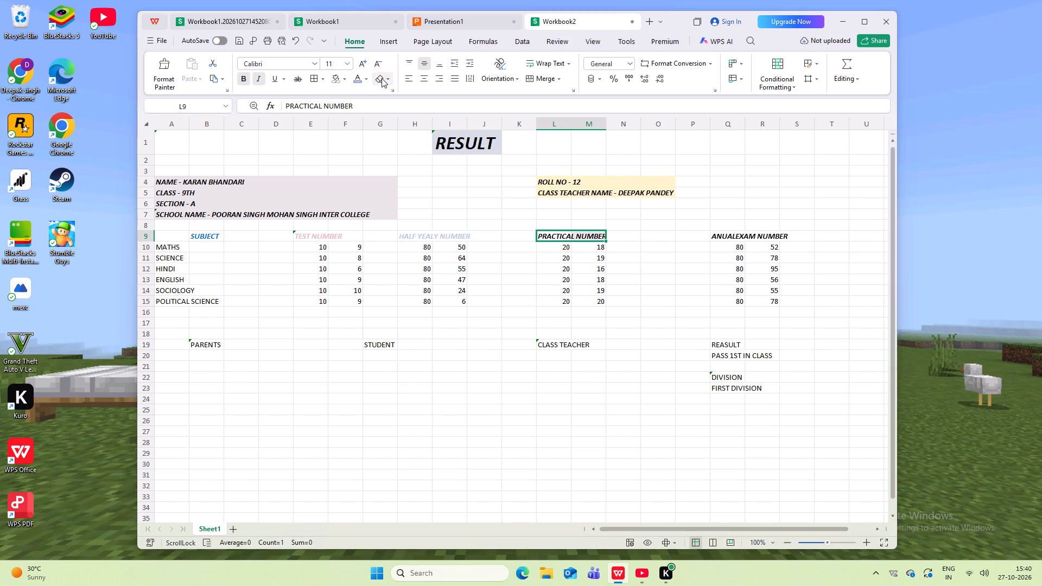
left_click(364, 78)
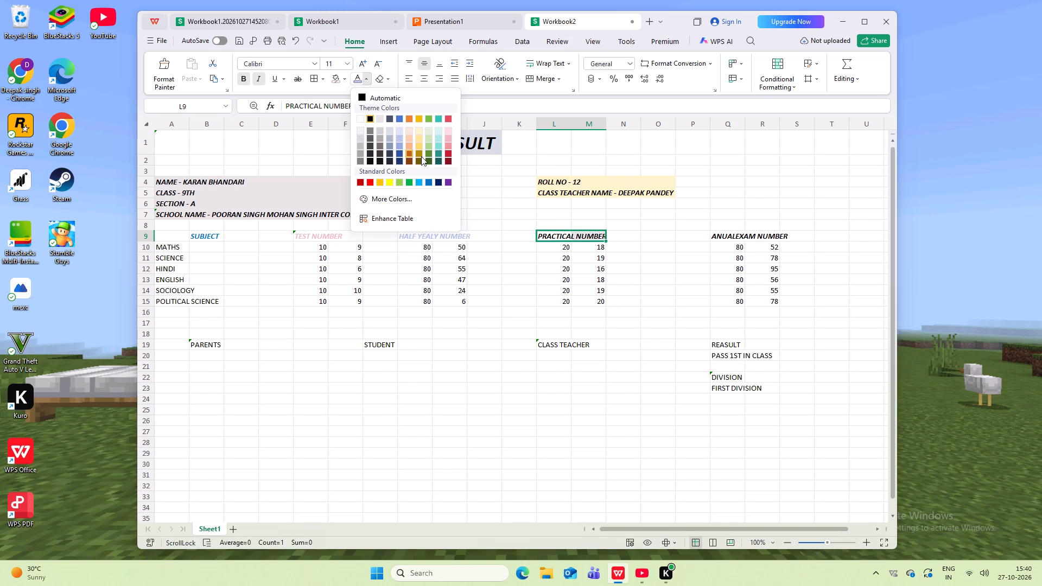
double_click(447, 153)
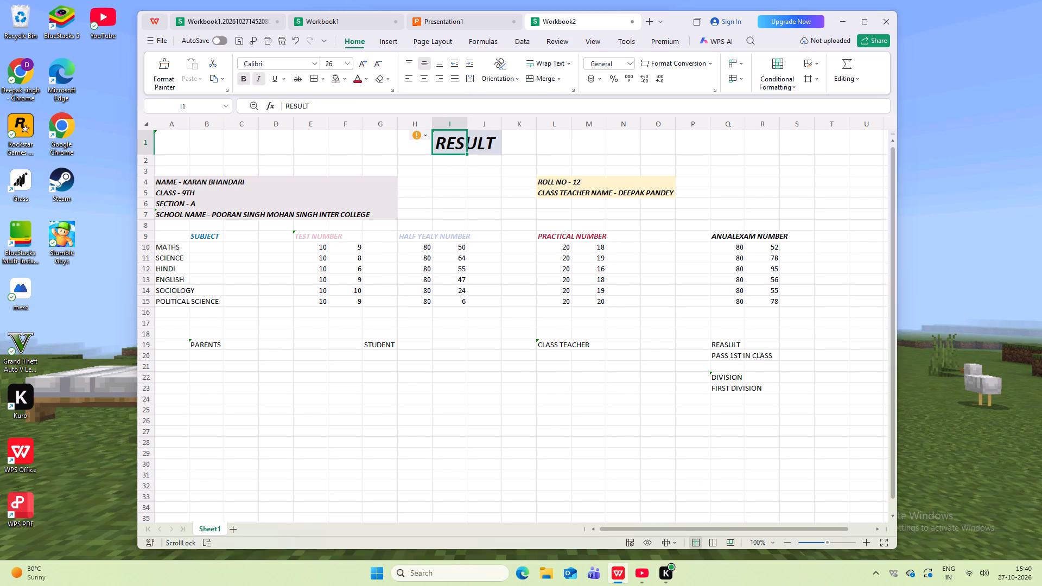
Set the font colour of the ANUALEXAM NUMBER heading, Q9:S9, to a medium pink theme shade.
double_click(726, 236)
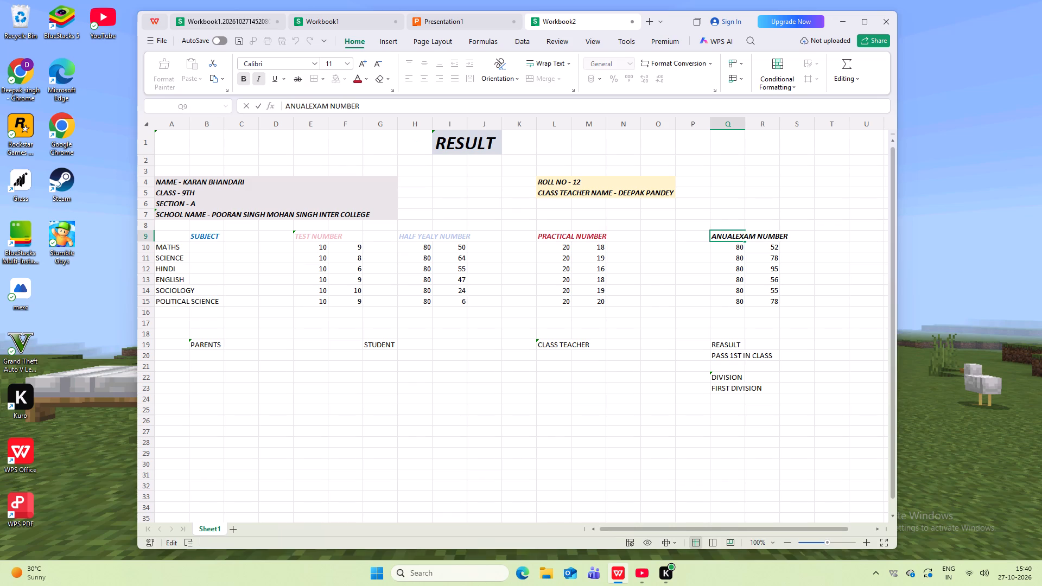
left_click(690, 236)
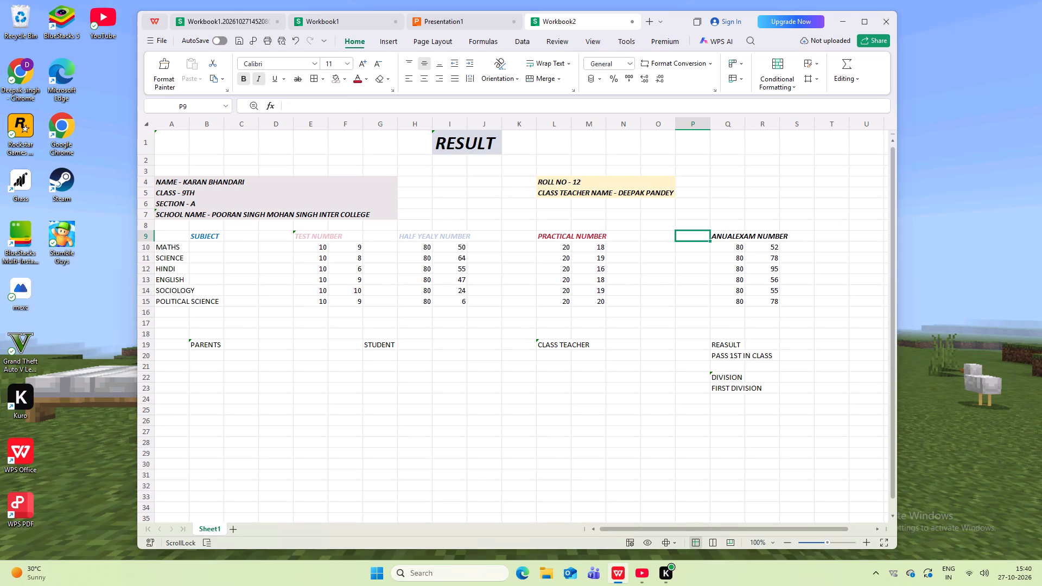
left_click_drag(715, 233, 784, 234)
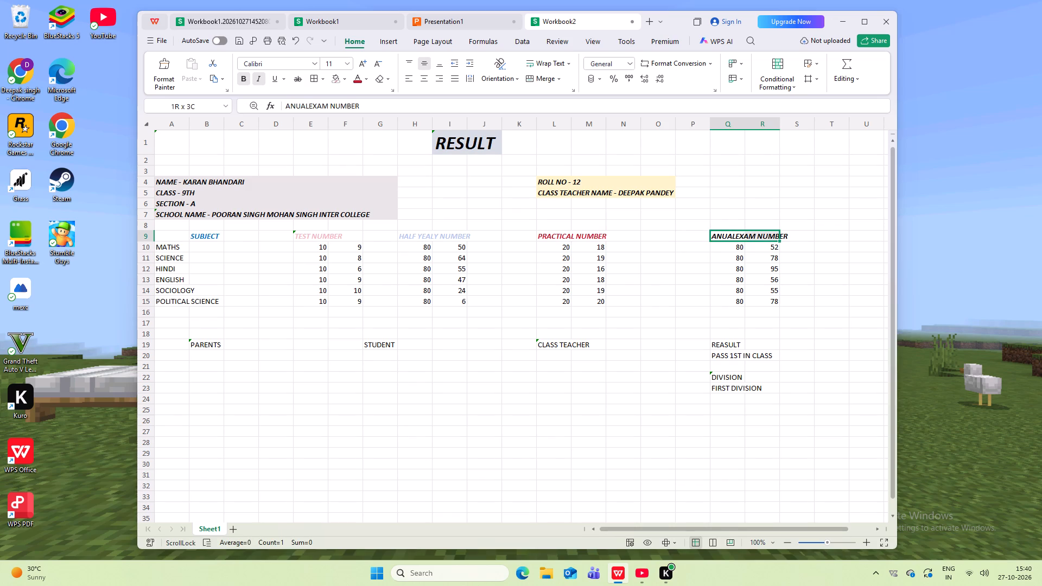
left_click_drag(784, 234, 785, 234)
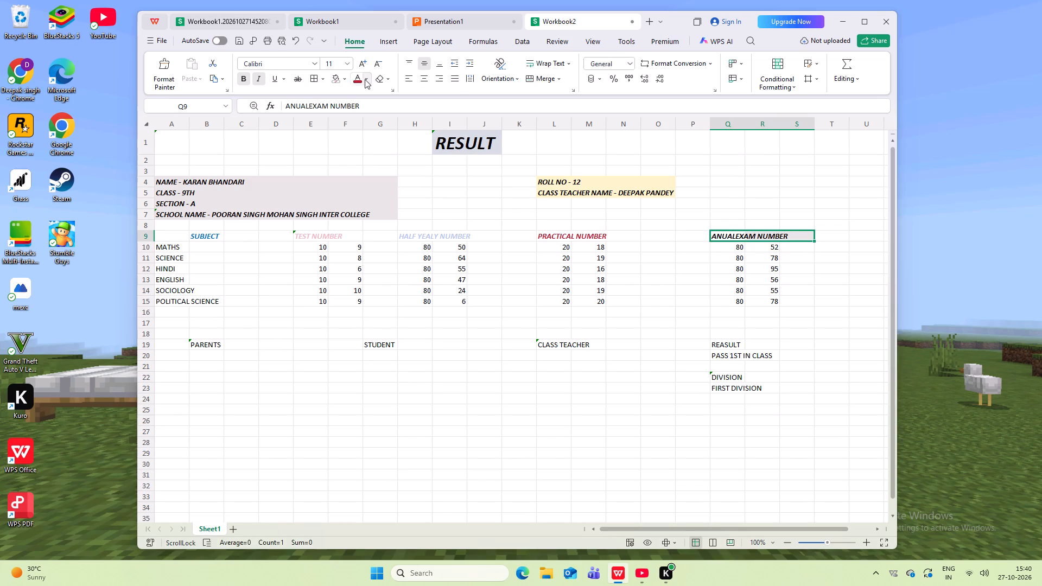
left_click(364, 80)
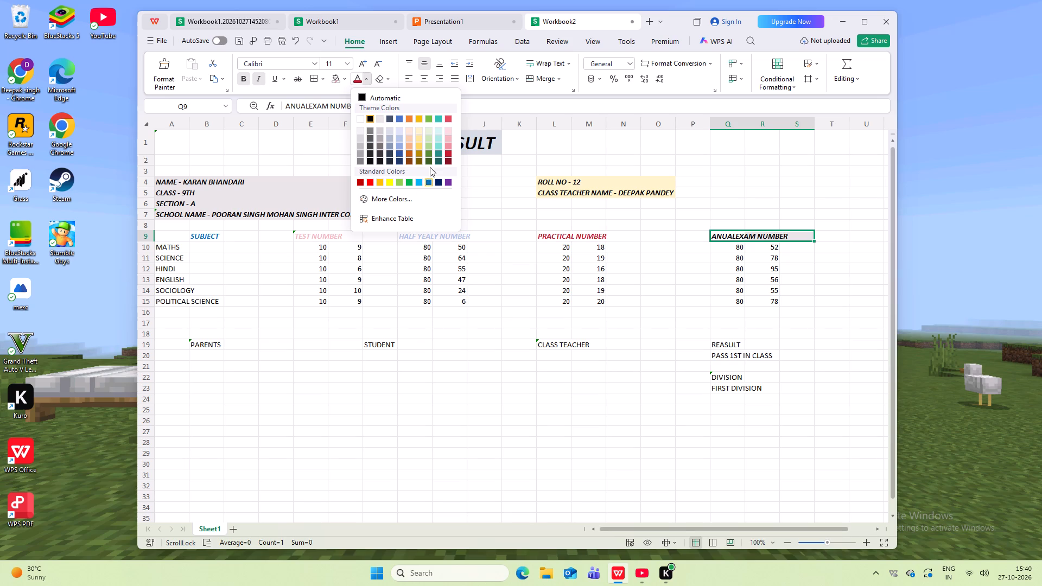
left_click(449, 131)
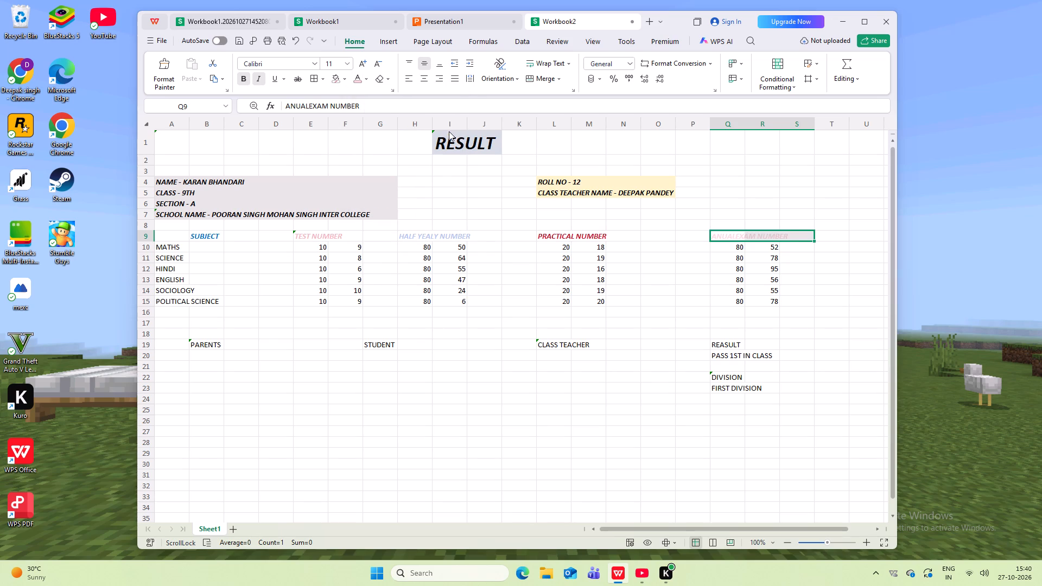
left_click(367, 77)
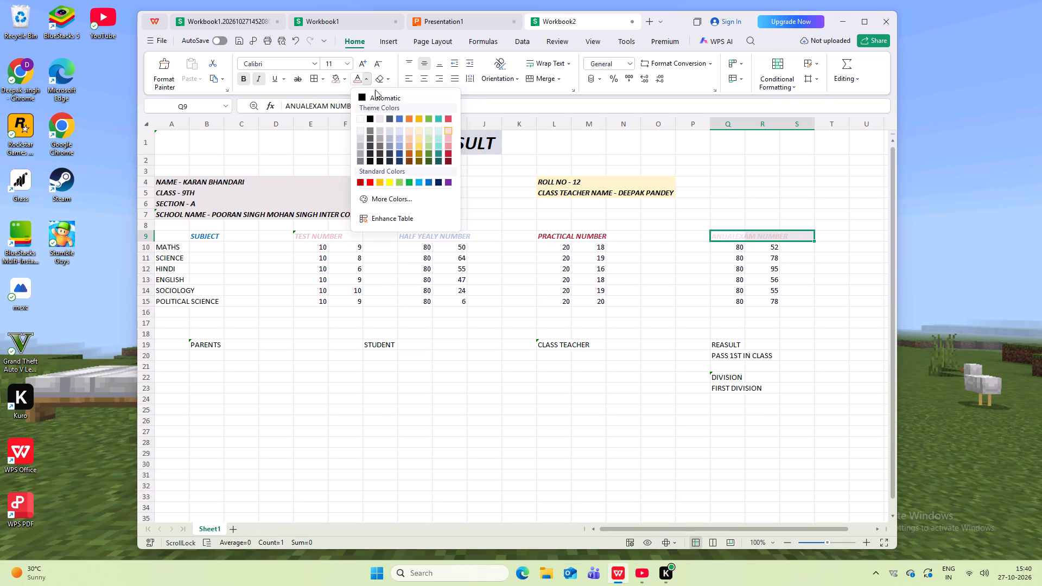
left_click(447, 144)
left_click(512, 316)
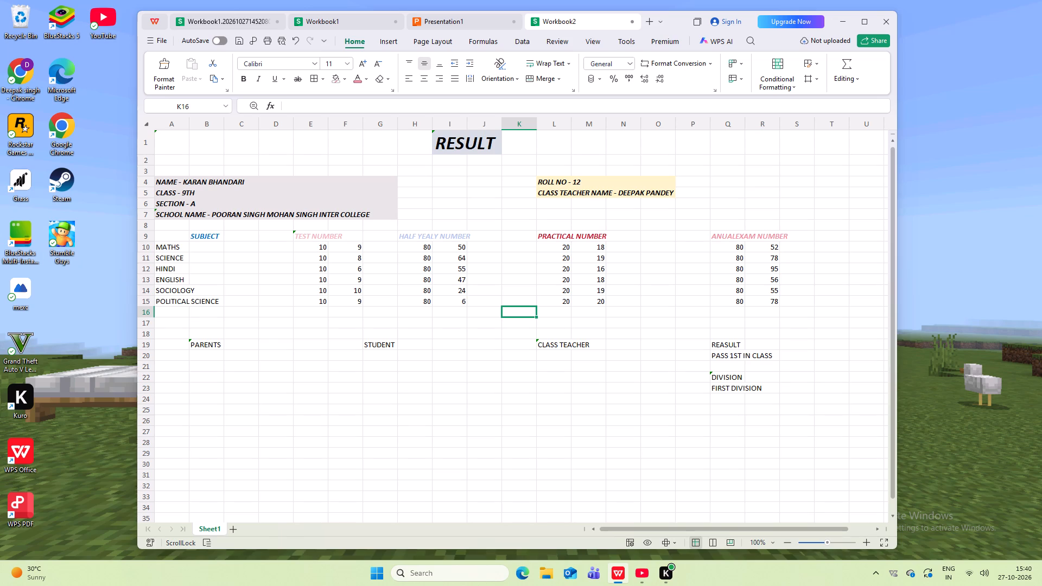
Give the subject names block from MATHS to POLITICAL SCIENCE, A10:B15, a light orange fill.
left_click_drag(156, 243, 206, 283)
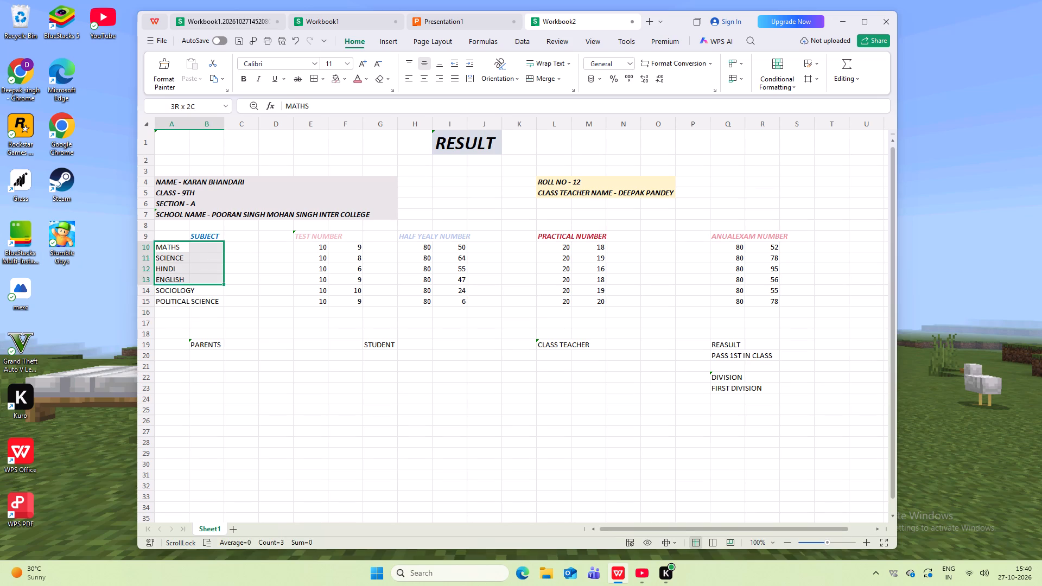
left_click_drag(206, 283, 212, 304)
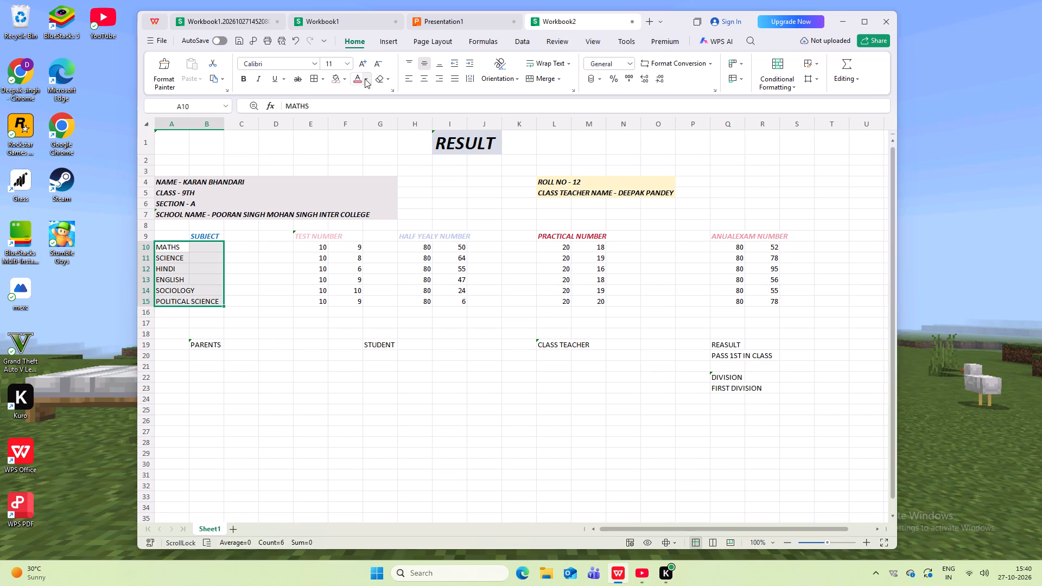
left_click(342, 78)
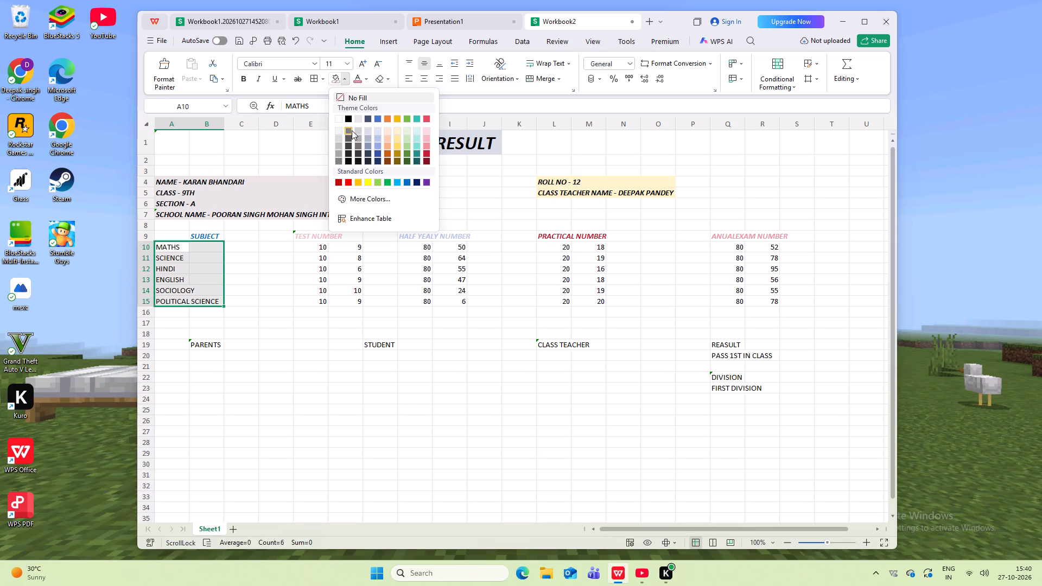
left_click(386, 138)
left_click(274, 259)
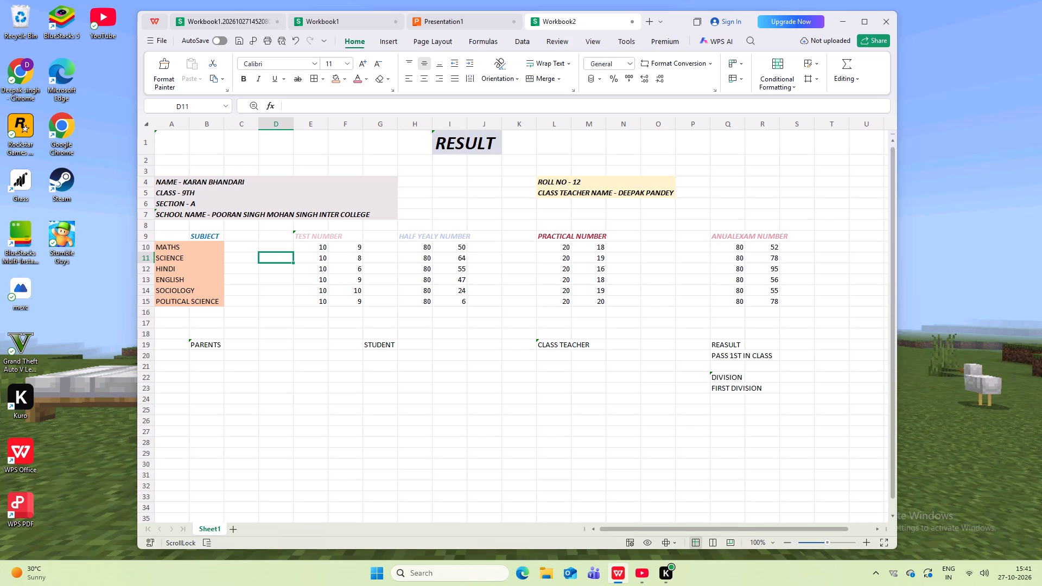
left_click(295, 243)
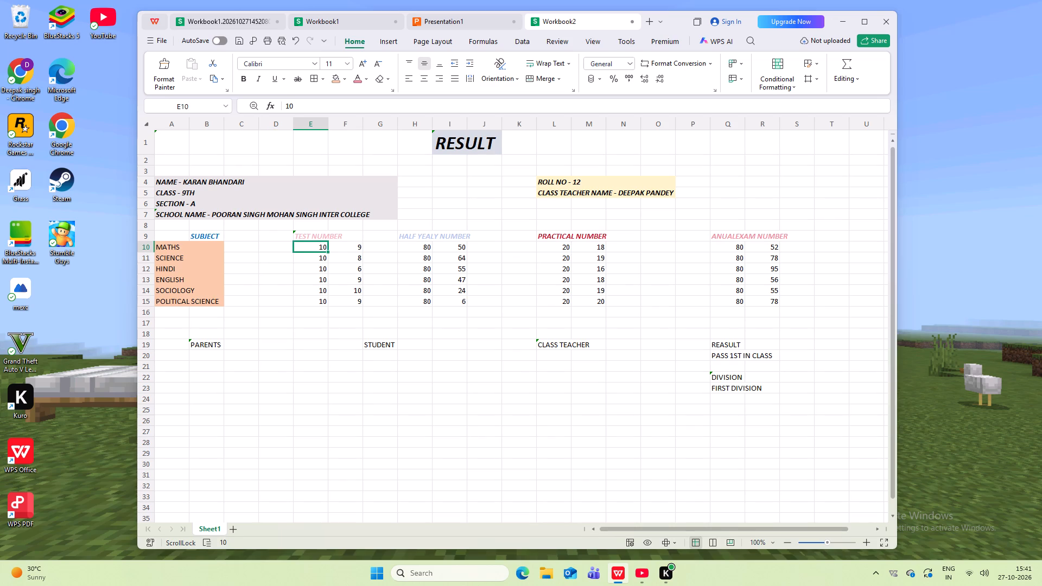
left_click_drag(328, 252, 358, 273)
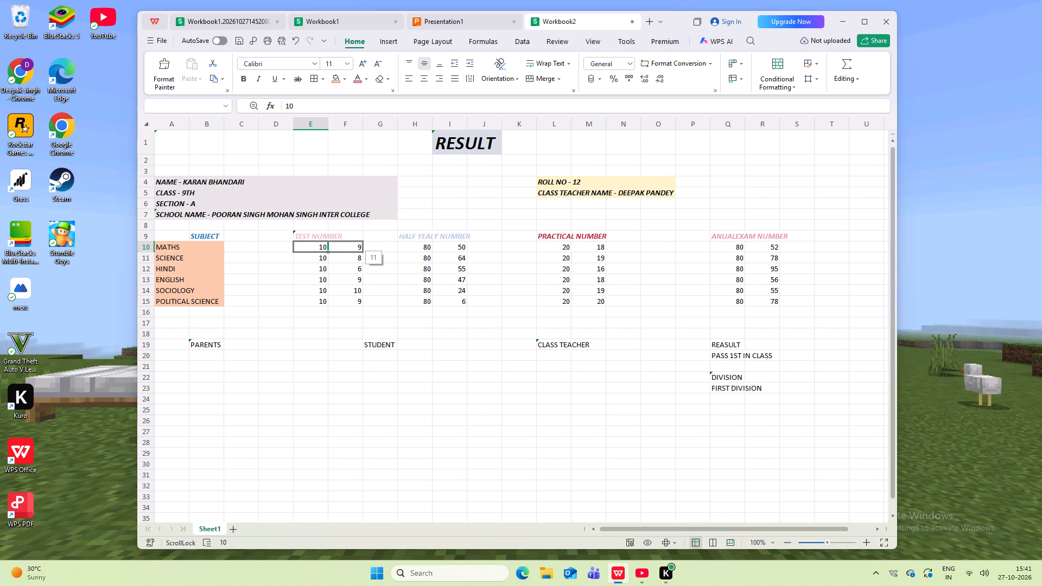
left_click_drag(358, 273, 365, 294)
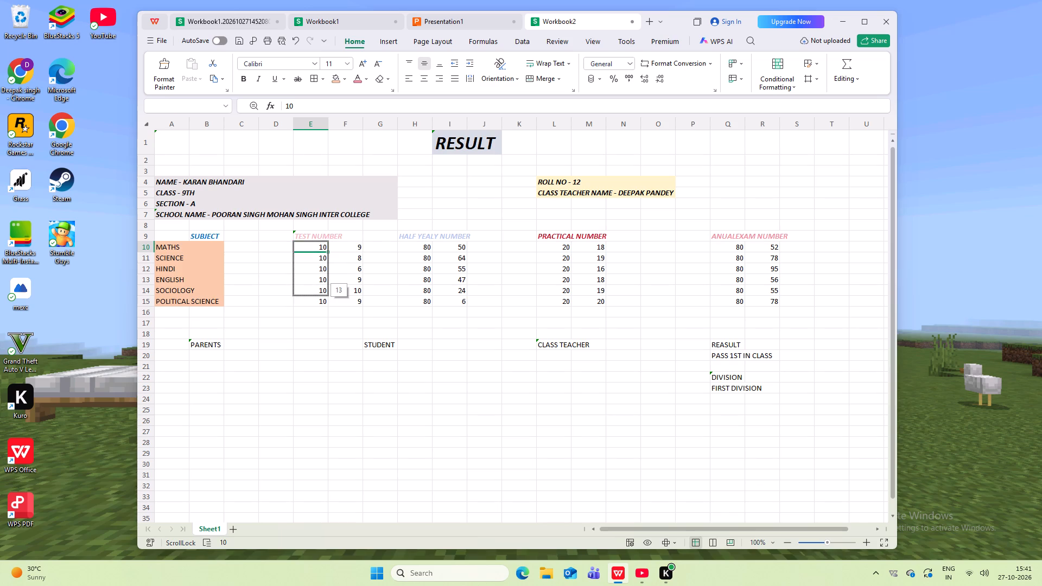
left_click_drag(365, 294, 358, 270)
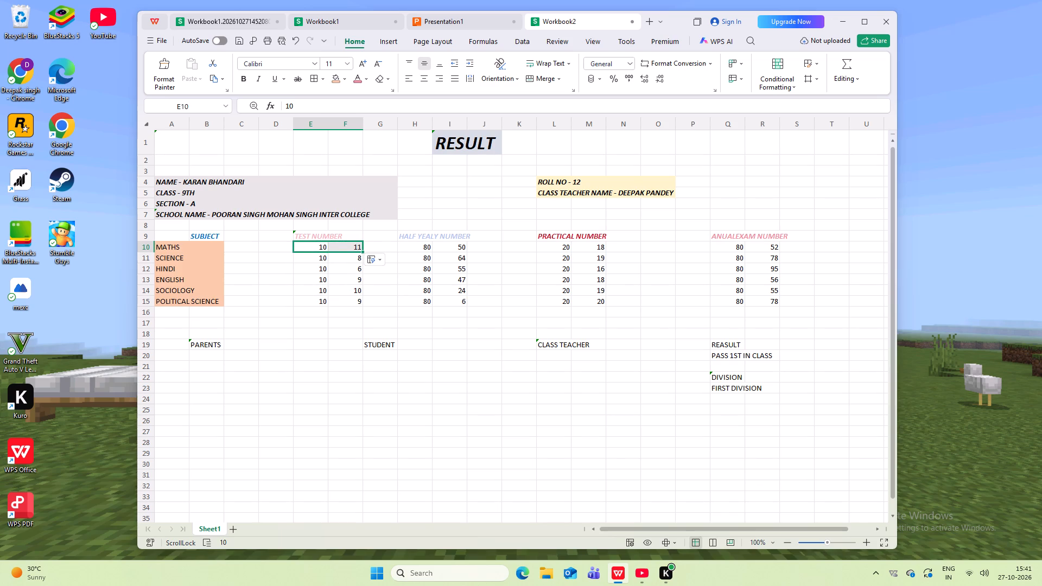
Set the obtained MATHS test mark in F10 to 8.
left_click(357, 247)
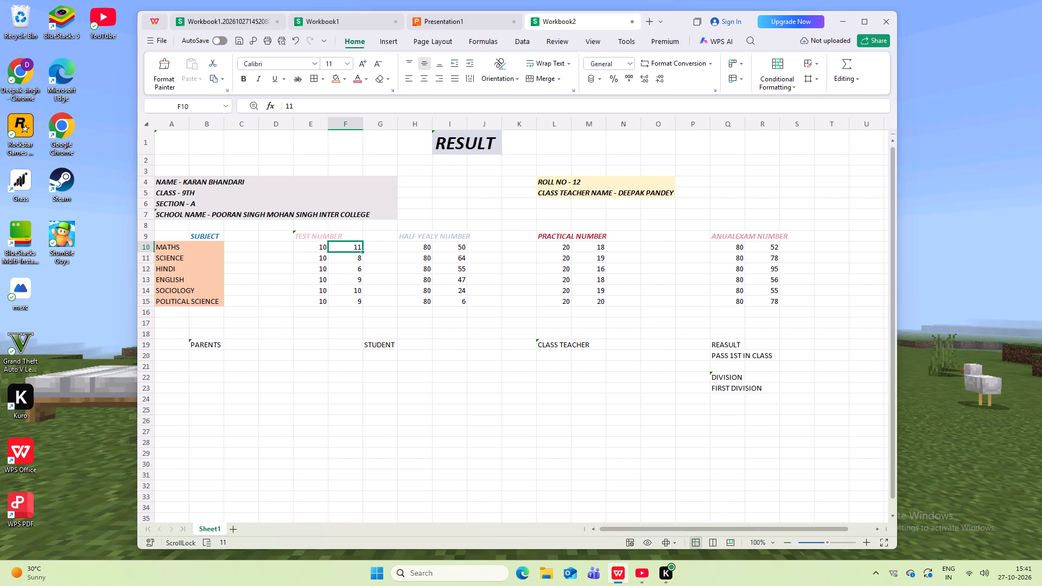
key("BackSpace")
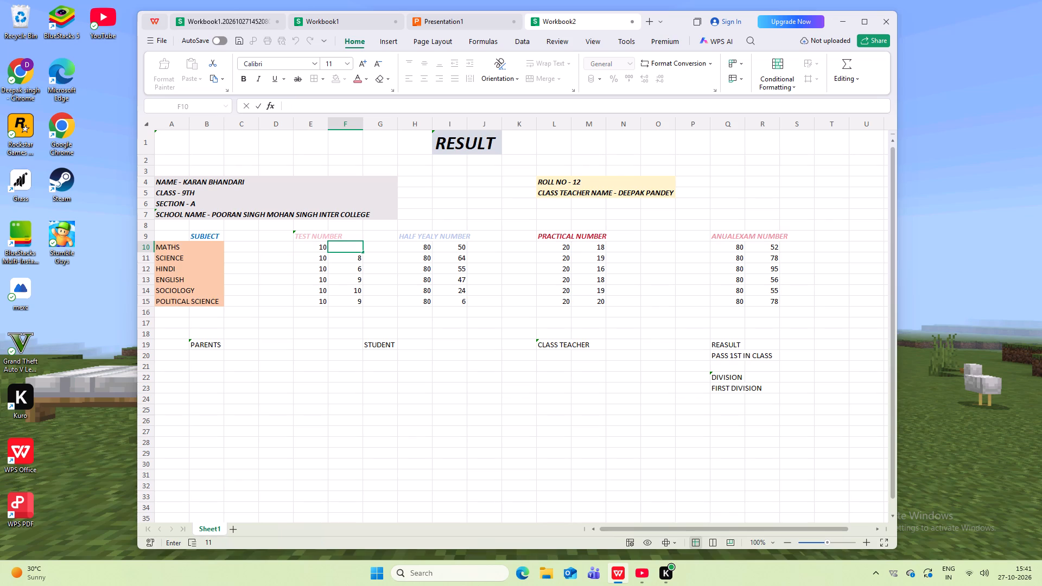
key("8")
left_click(338, 285)
Give the TEST NUMBER marks block, E10:F15, a light green (Lime) theme fill.
left_click(296, 244)
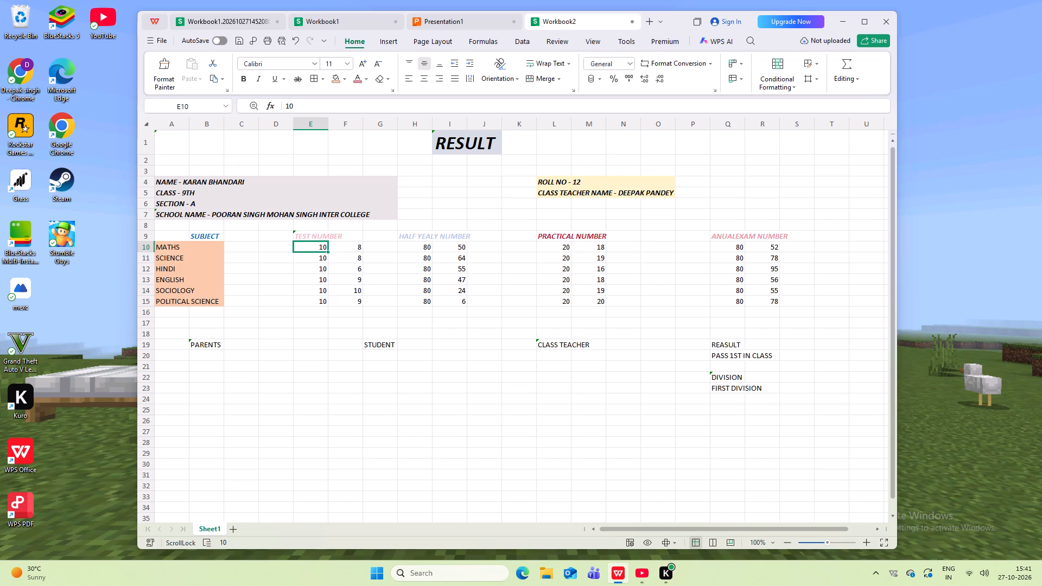
left_click_drag(322, 246, 345, 268)
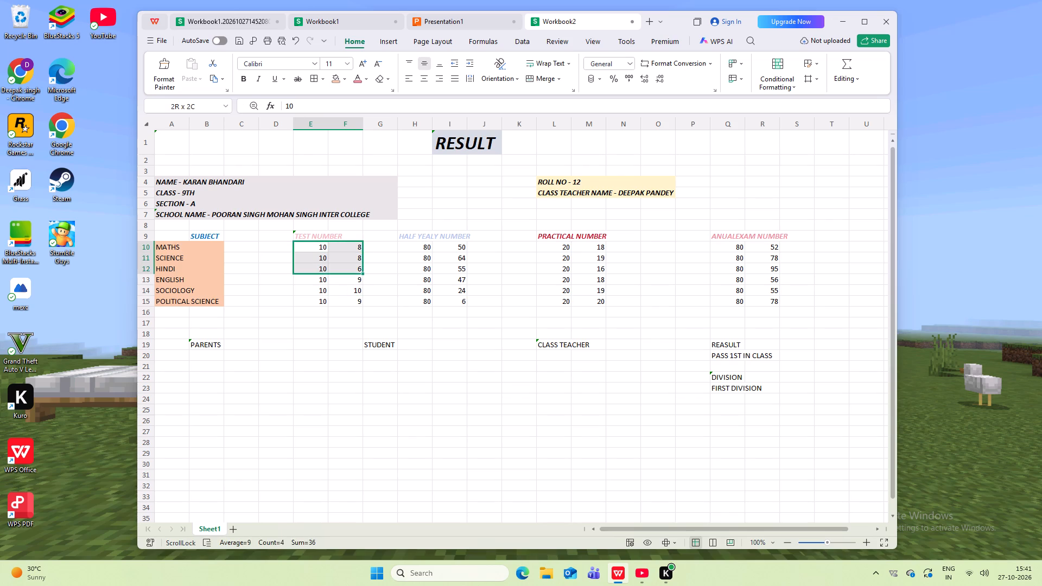
left_click_drag(345, 268, 350, 302)
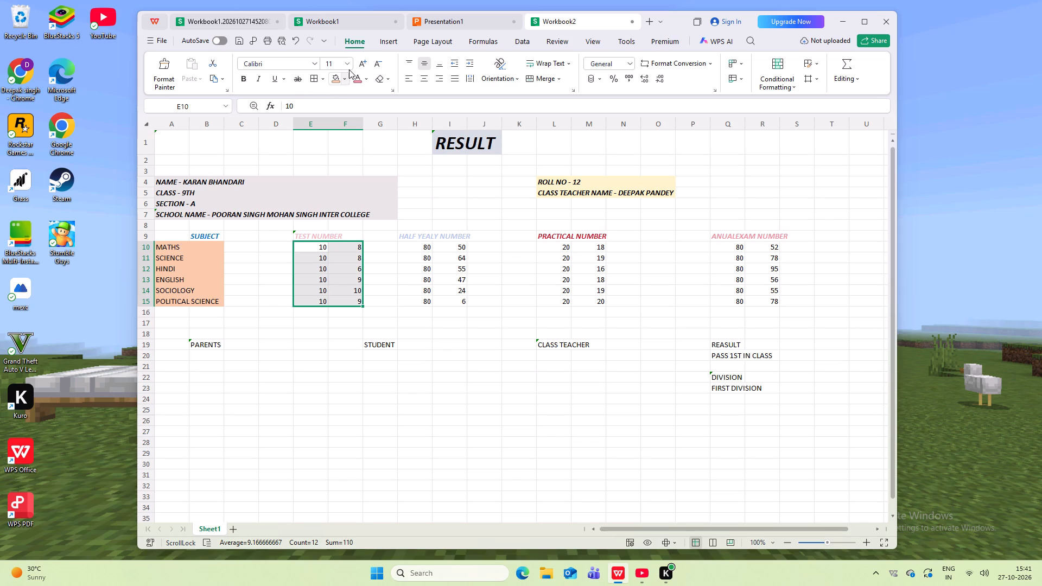
left_click(347, 82)
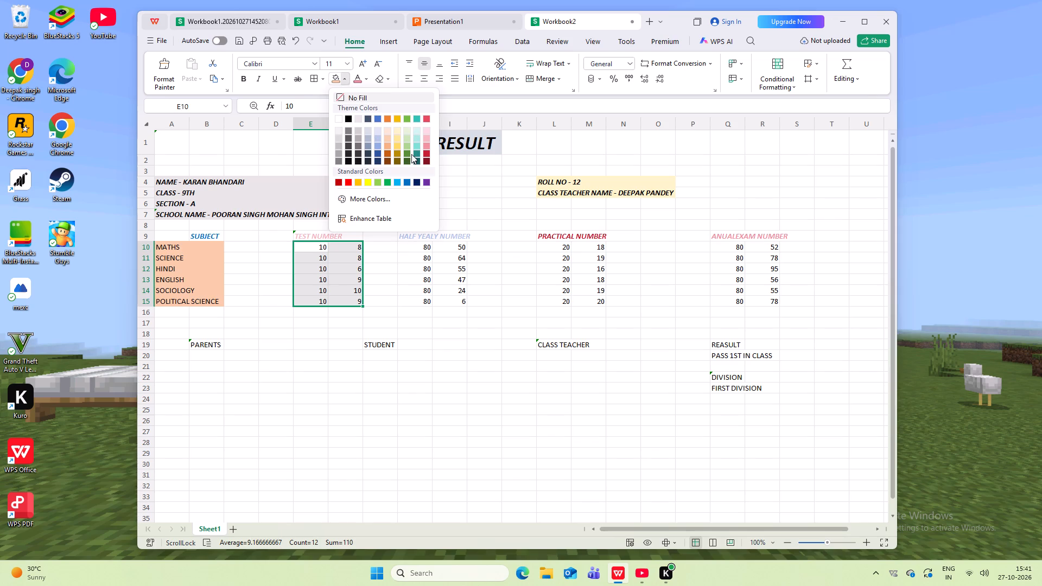
left_click(410, 138)
left_click(388, 279)
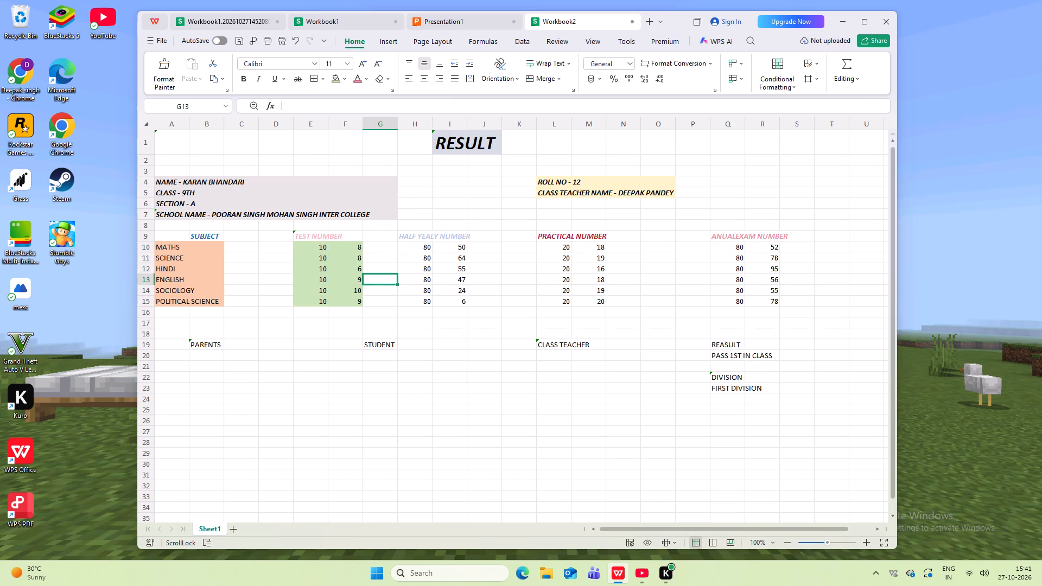
left_click(479, 331)
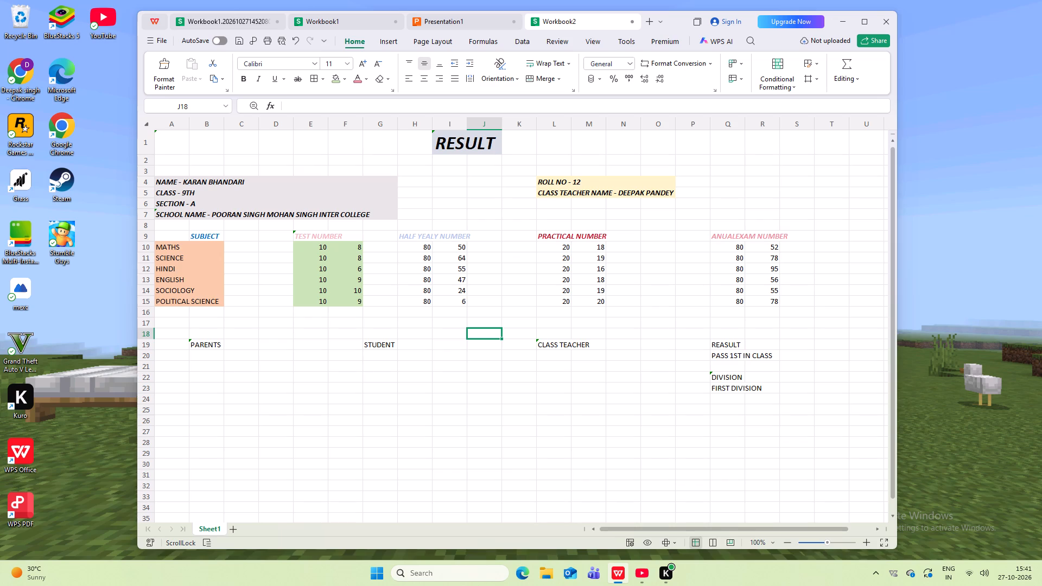
Fill the HALF YEALY NUMBER marks in H10:I14 and H15 with a medium-light green theme shade.
left_click_drag(399, 242, 443, 286)
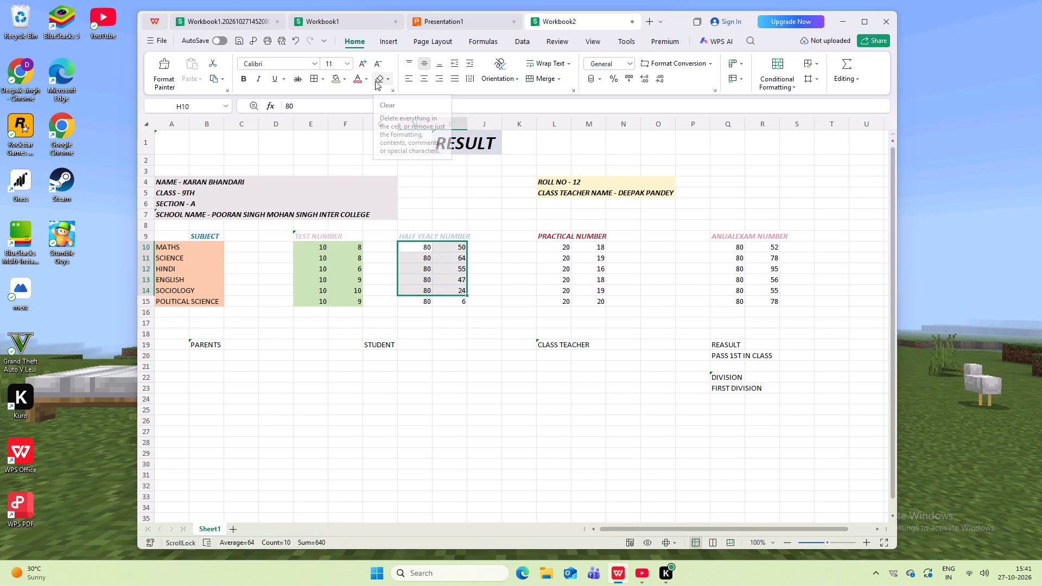
left_click(346, 81)
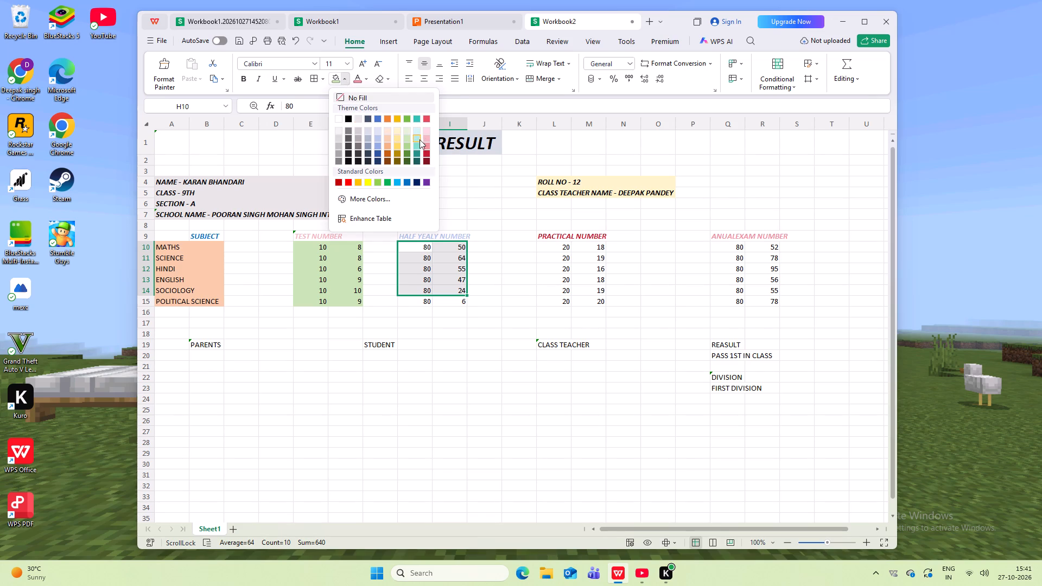
left_click(410, 142)
left_click(428, 312)
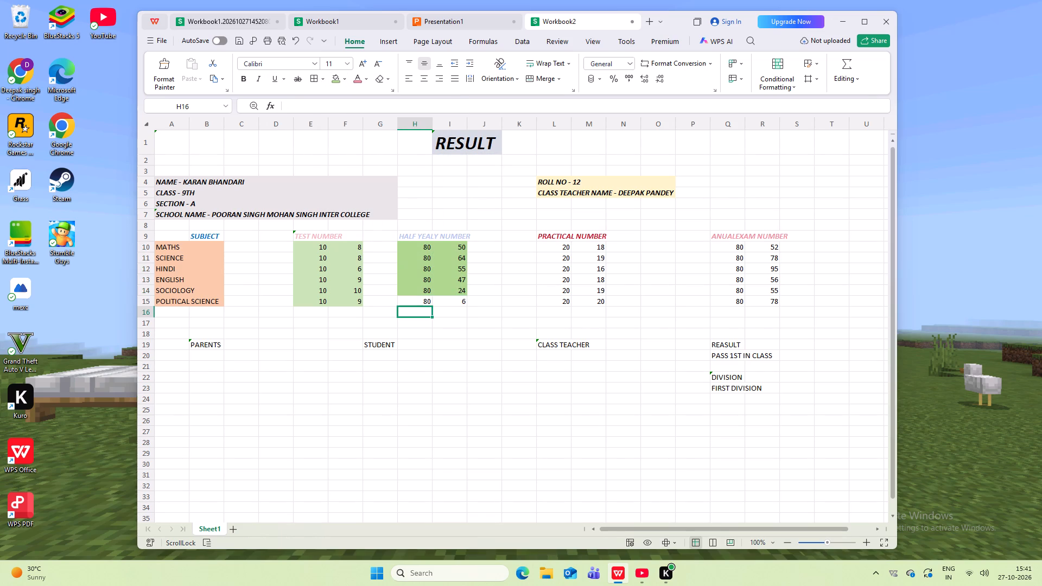
left_click(421, 300)
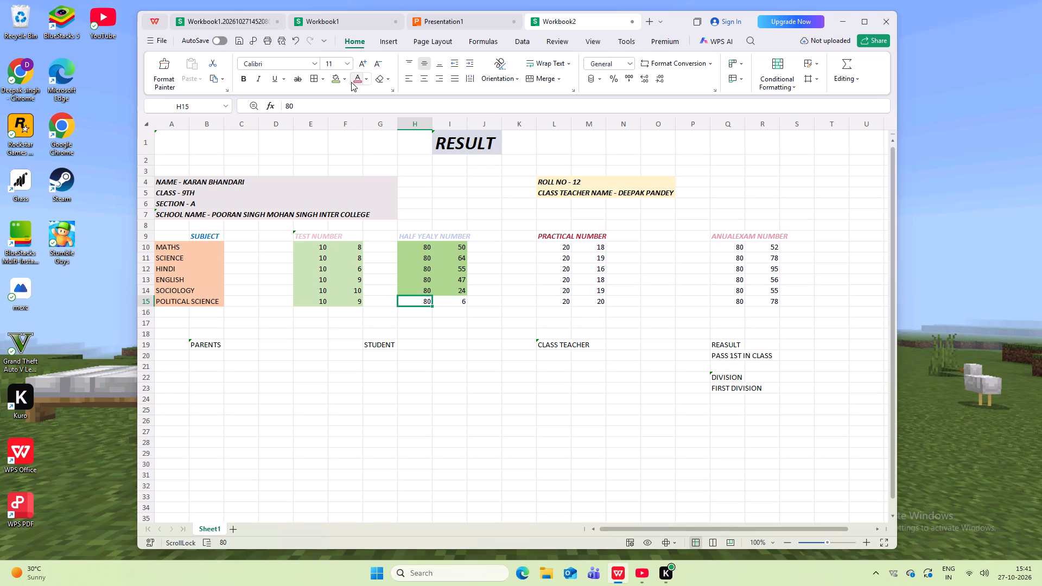
left_click(331, 82)
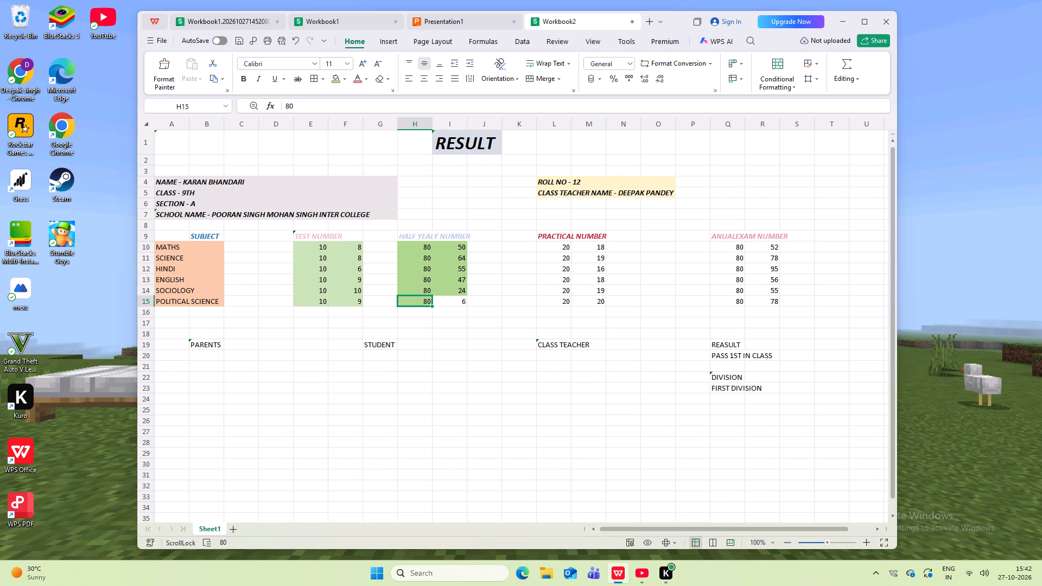
Highlight the half-yearly POLITICAL SCIENCE mark in I15 with the red theme colour fill.
left_click(457, 301)
left_click(348, 77)
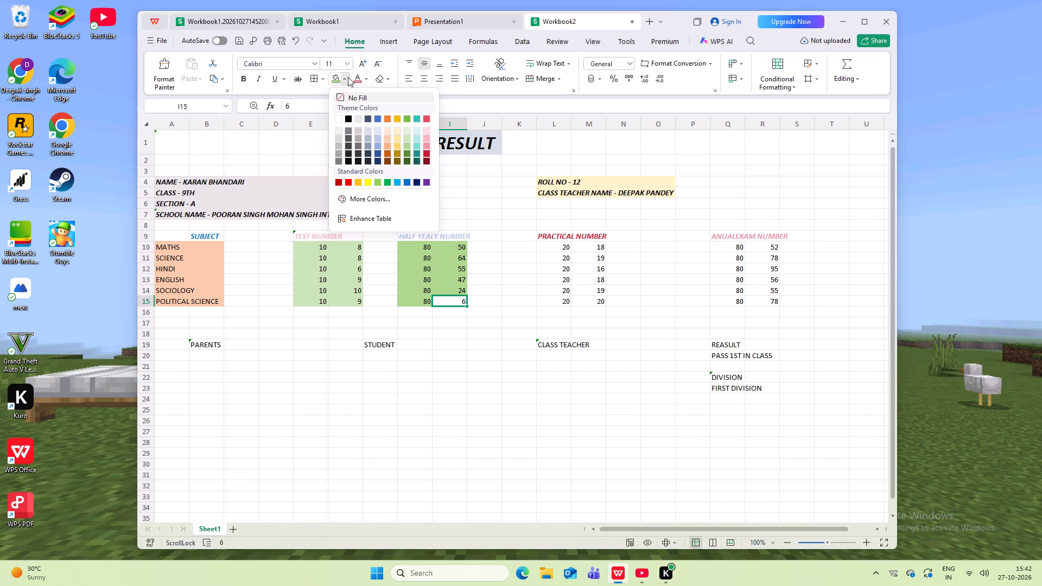
left_click(426, 117)
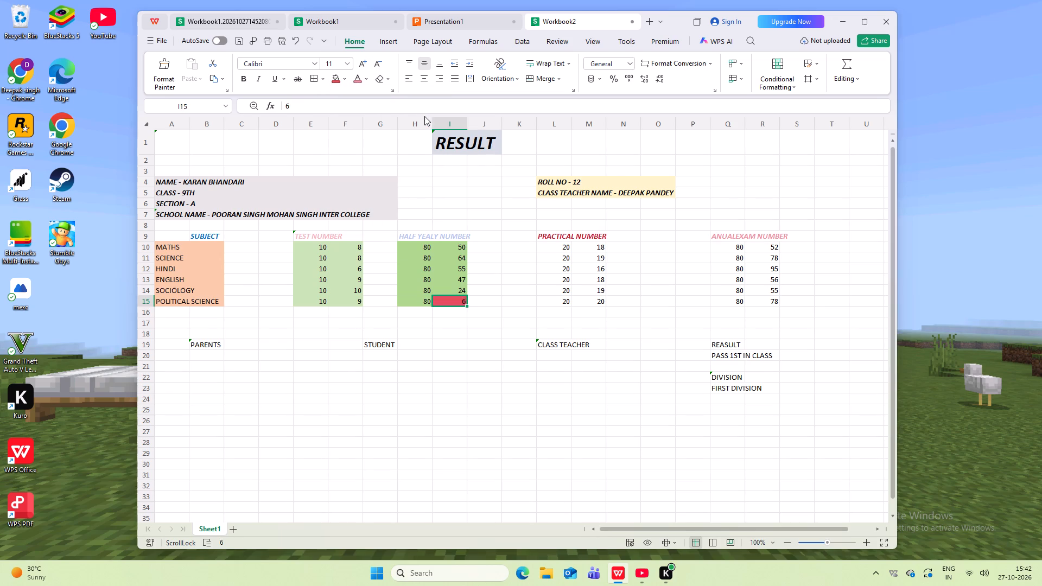
left_click(495, 342)
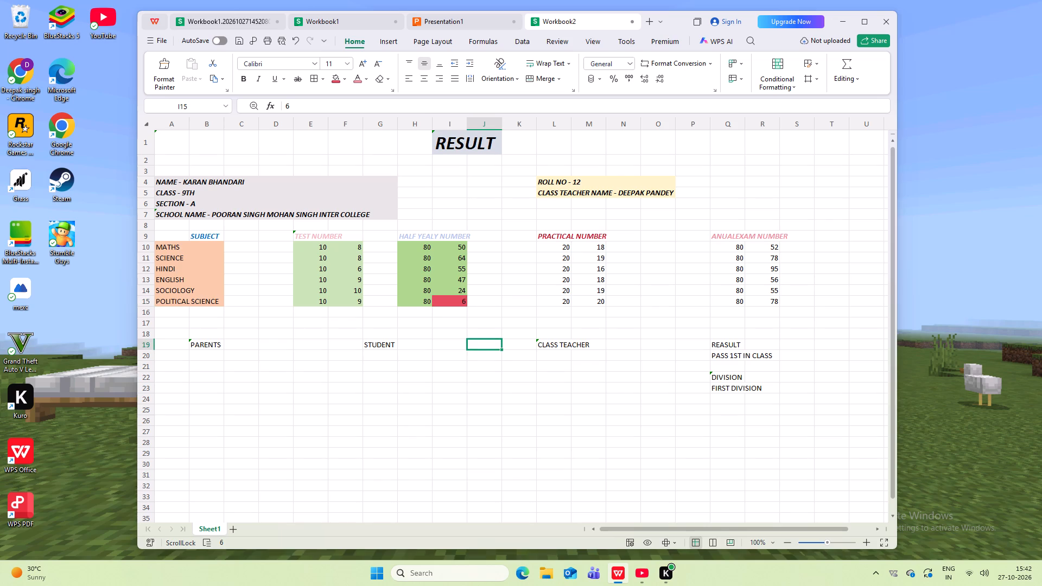
Fill the PRACTICAL NUMBER marks block, L10:M15, with Lime, Accent 4.
left_click_drag(545, 243, 592, 300)
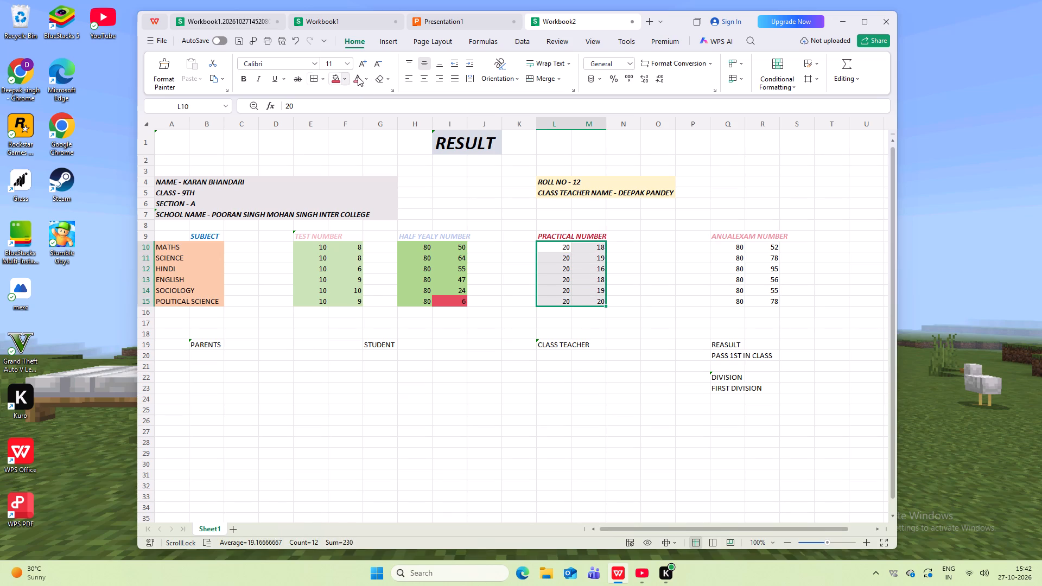
left_click(342, 80)
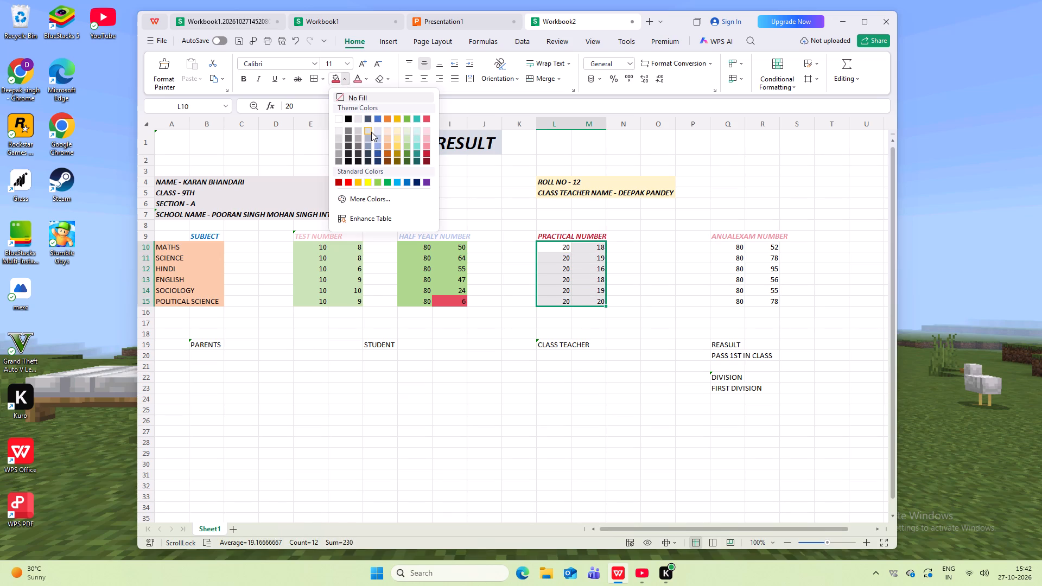
left_click(409, 120)
left_click(623, 323)
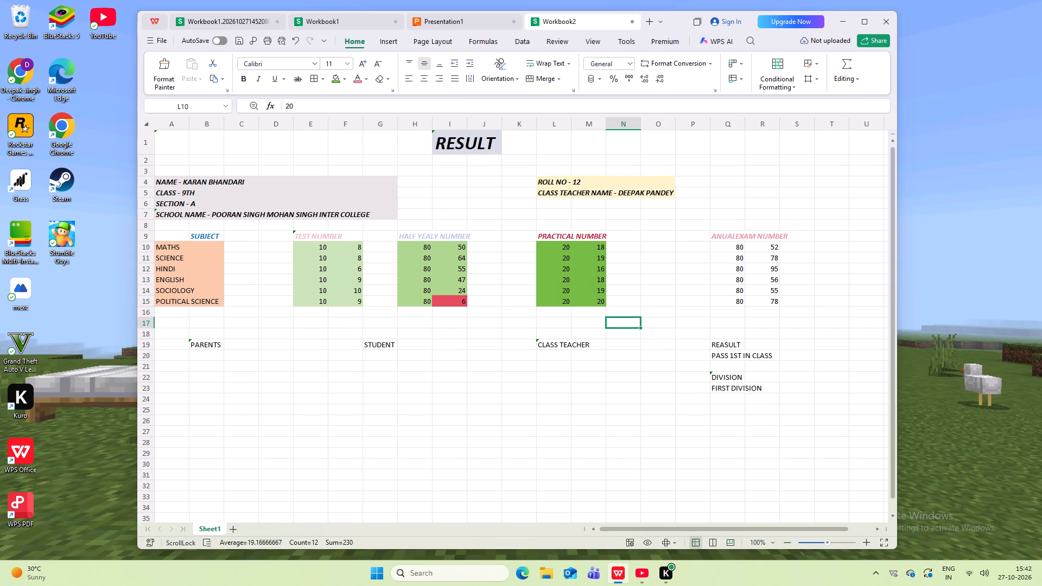
Fill the ANUALEXAM NUMBER marks block, Q10:R15, with a dark green theme shade.
left_click_drag(711, 244, 757, 274)
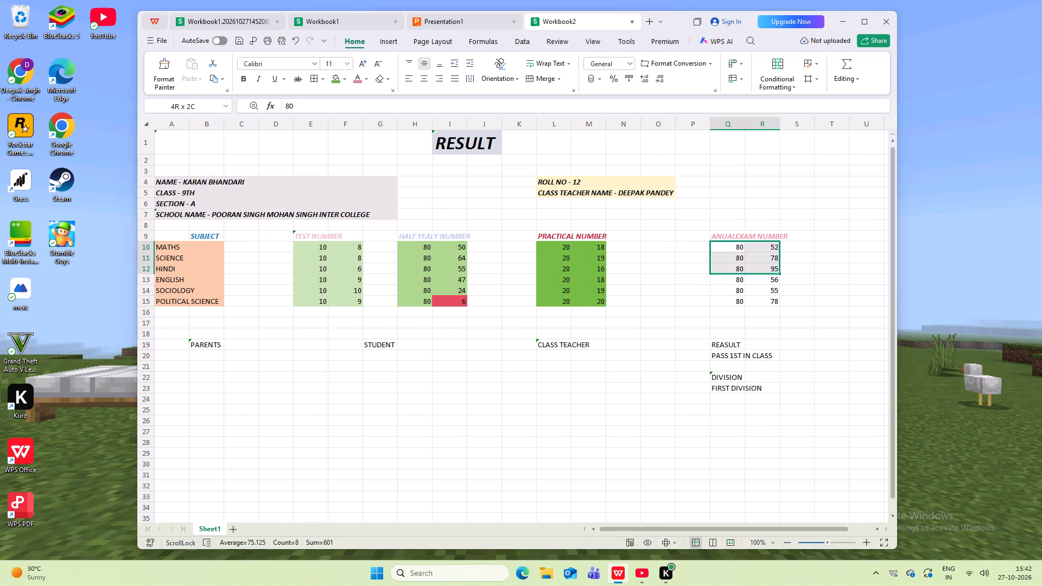
left_click_drag(757, 274, 765, 298)
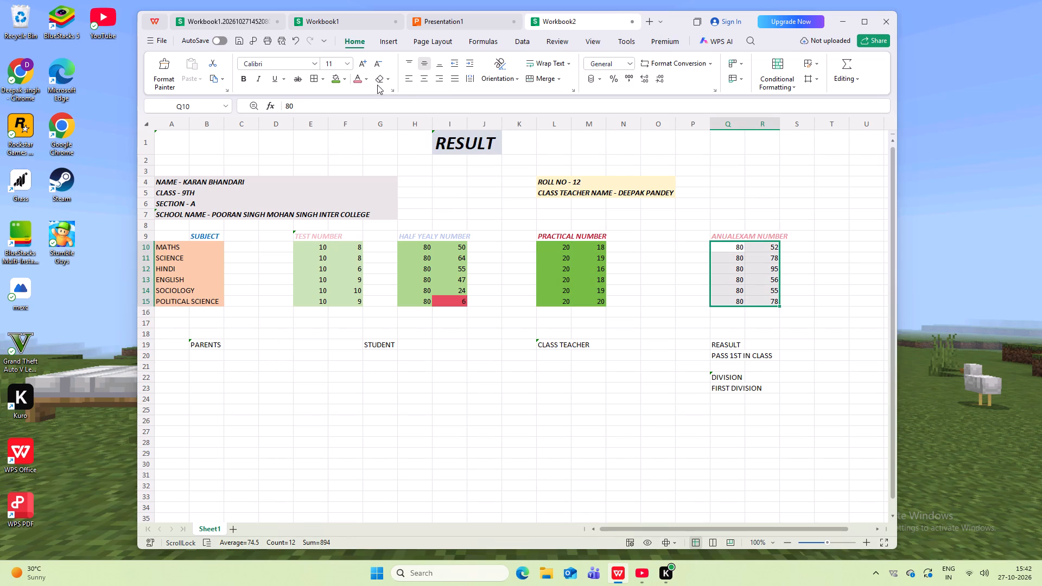
left_click(348, 80)
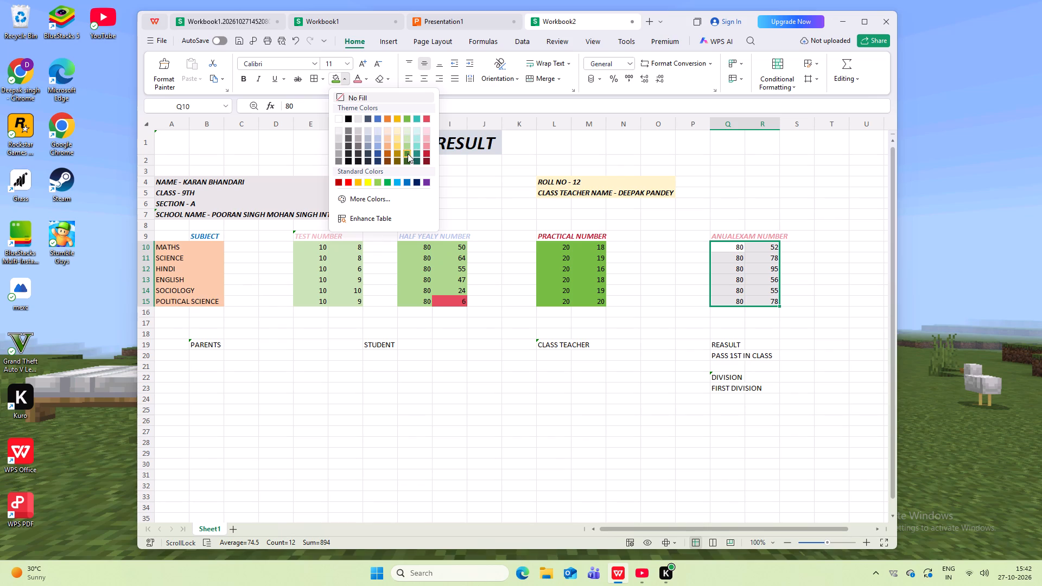
left_click(408, 154)
left_click(592, 358)
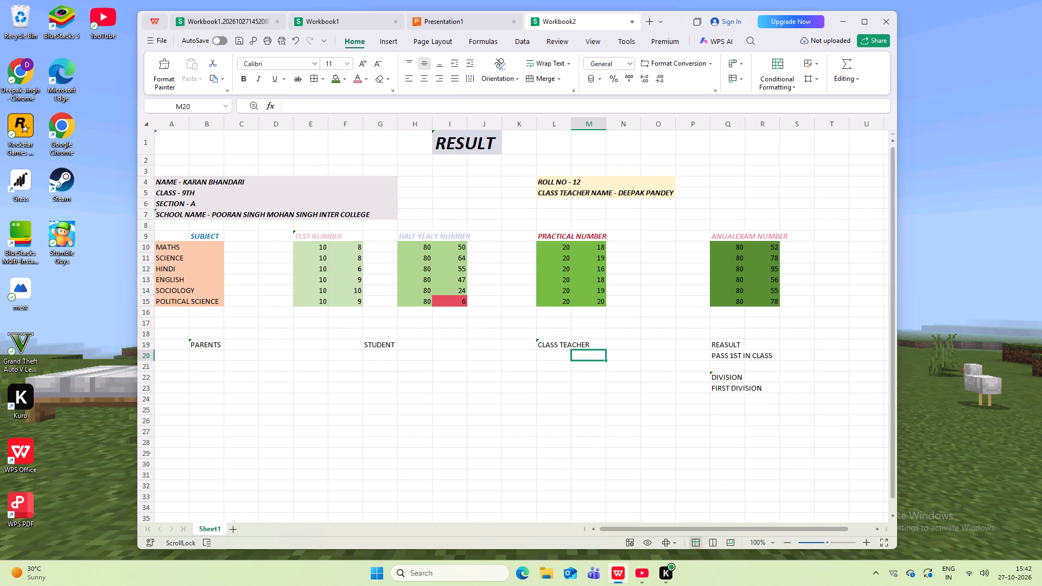
Make the PARENTS label in B19 bold and italic with the darkest orange-brown theme font colour.
left_click_drag(192, 341, 193, 341)
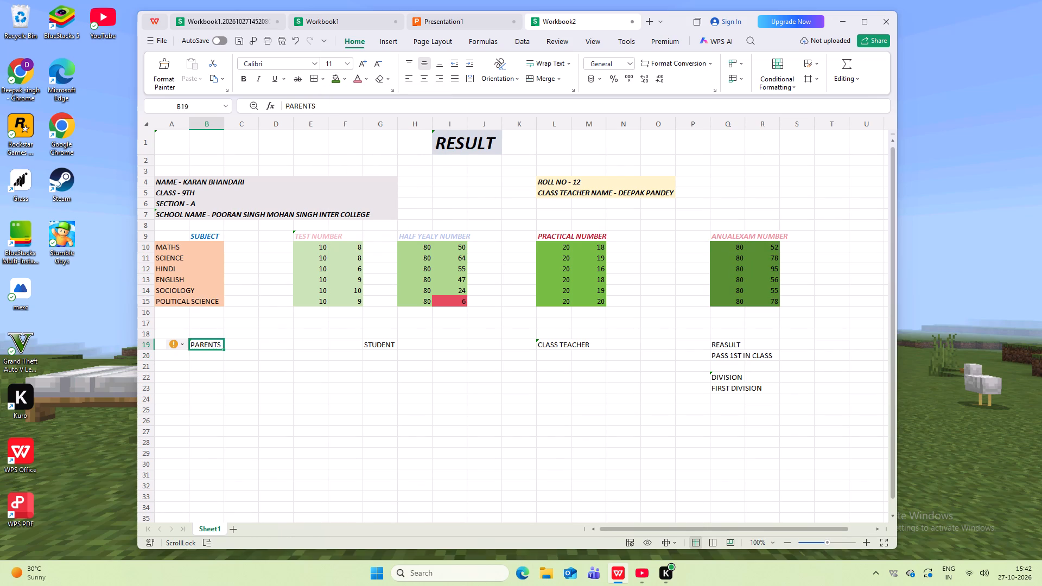
left_click_drag(193, 341, 208, 345)
left_click(244, 81)
left_click(258, 78)
left_click(365, 80)
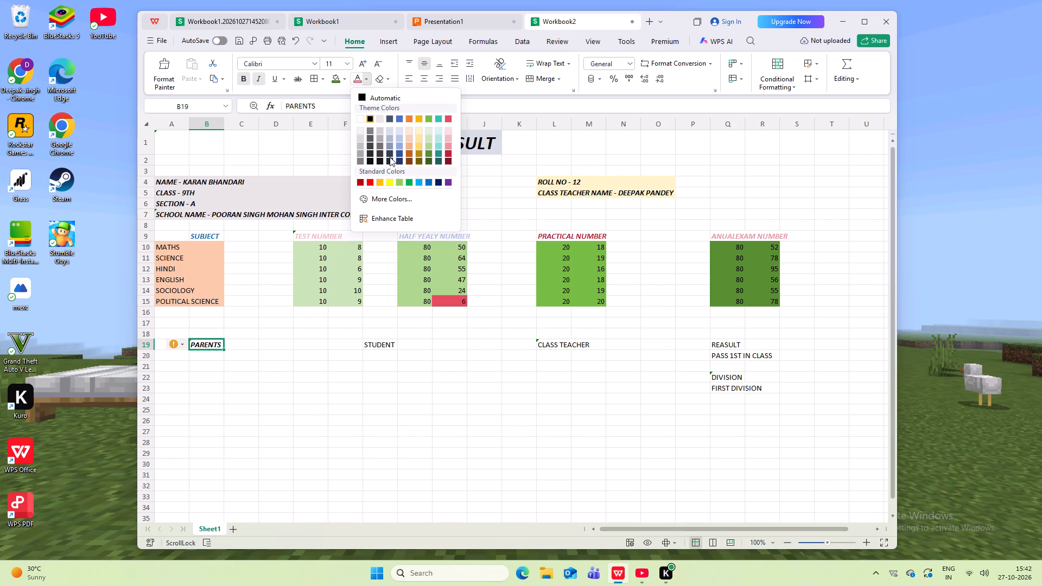
left_click(388, 161)
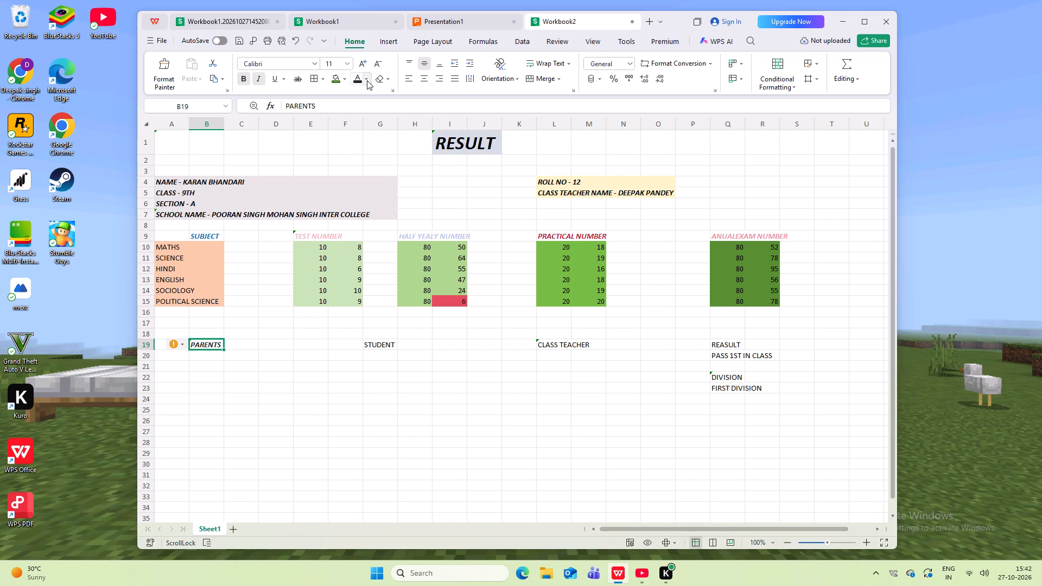
left_click(367, 80)
left_click(406, 161)
Make the STUDENT label in G19 bold and italic at font size 16.
left_click(376, 346)
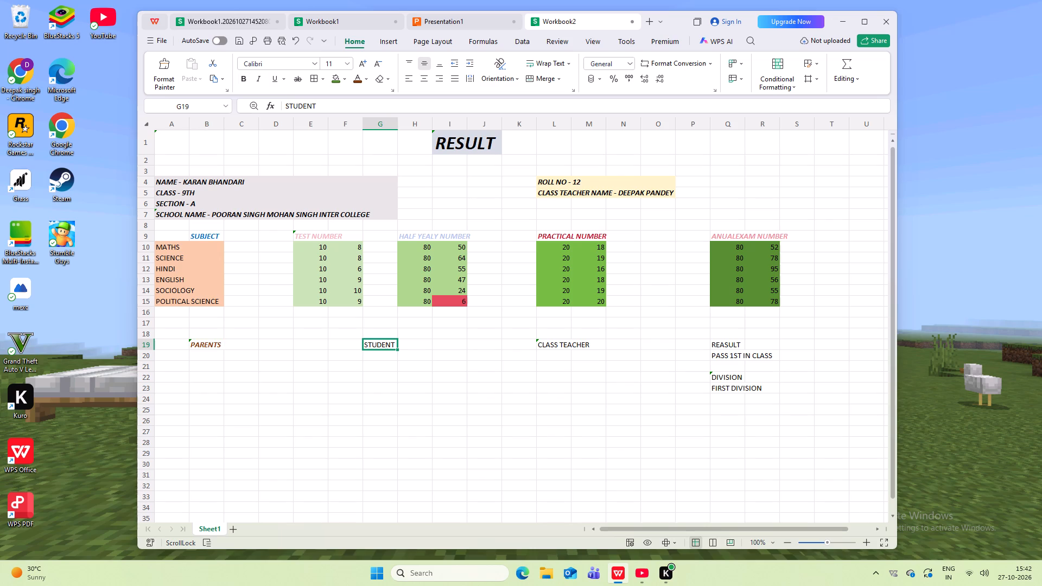
left_click(243, 79)
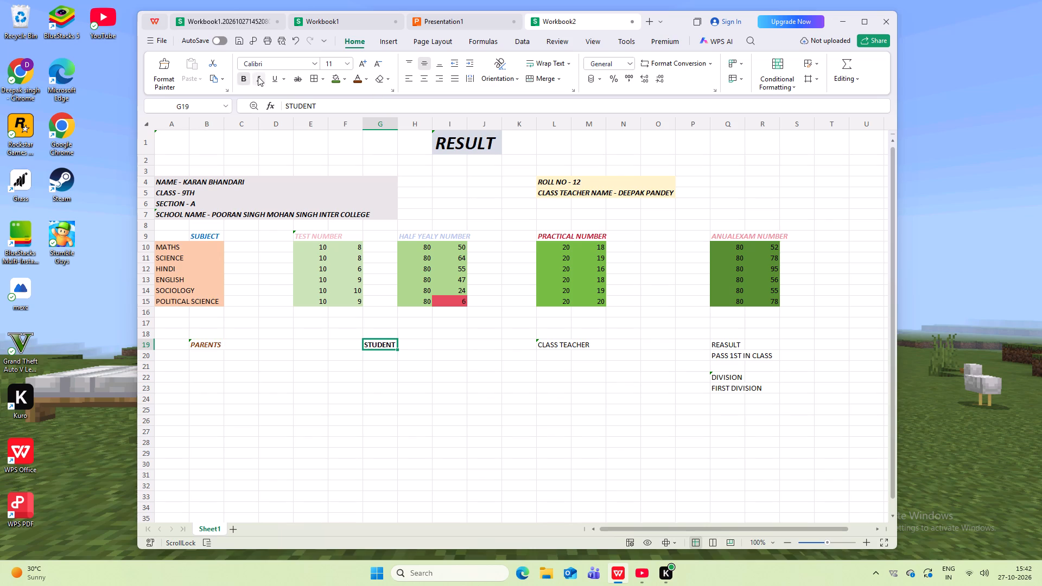
left_click(258, 77)
left_click(348, 66)
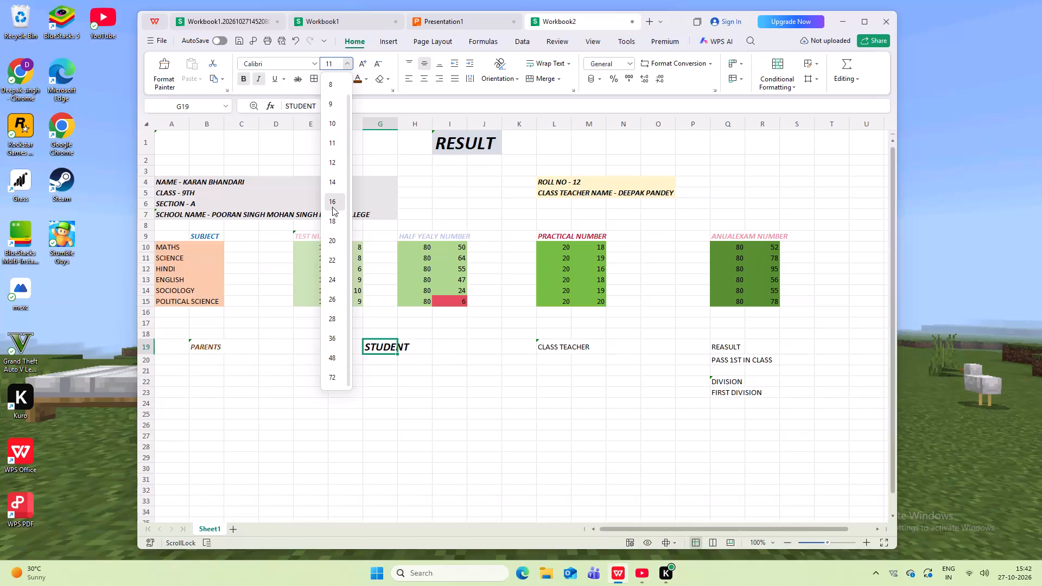
left_click(332, 207)
Set the font size of the PARENTS label in B19 to 16.
left_click(220, 348)
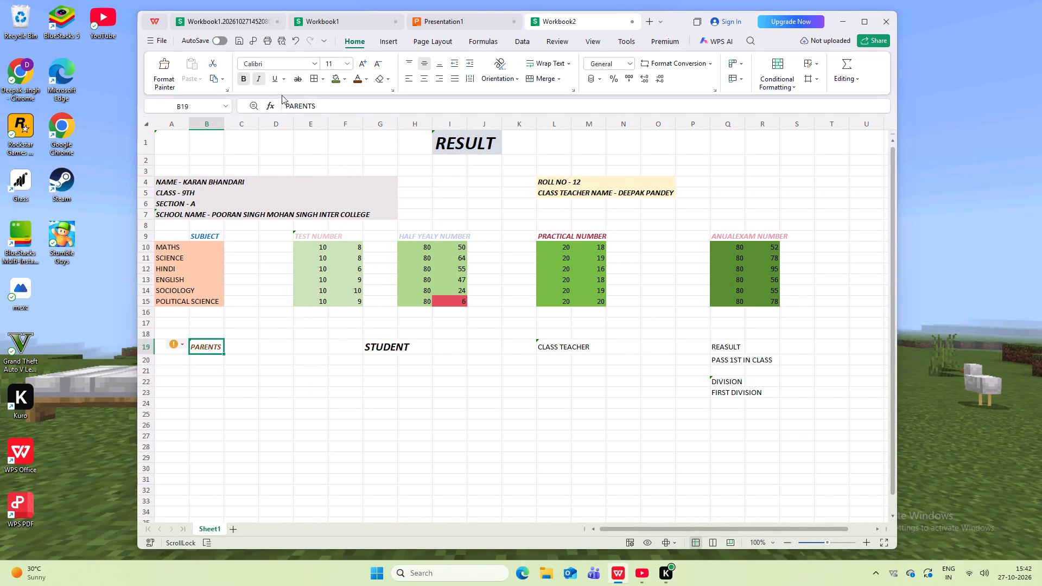
double_click(347, 61)
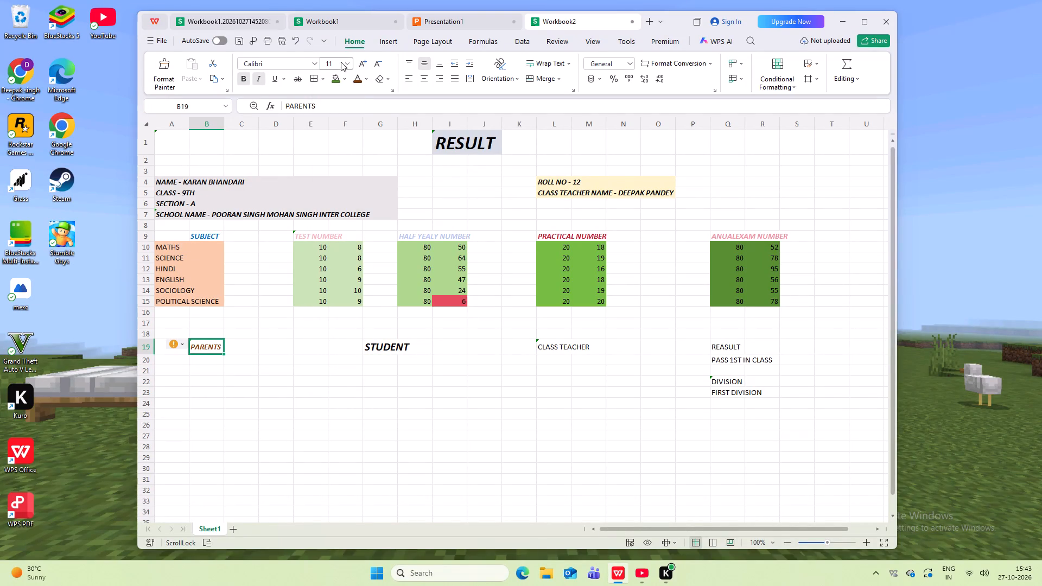
left_click(348, 62)
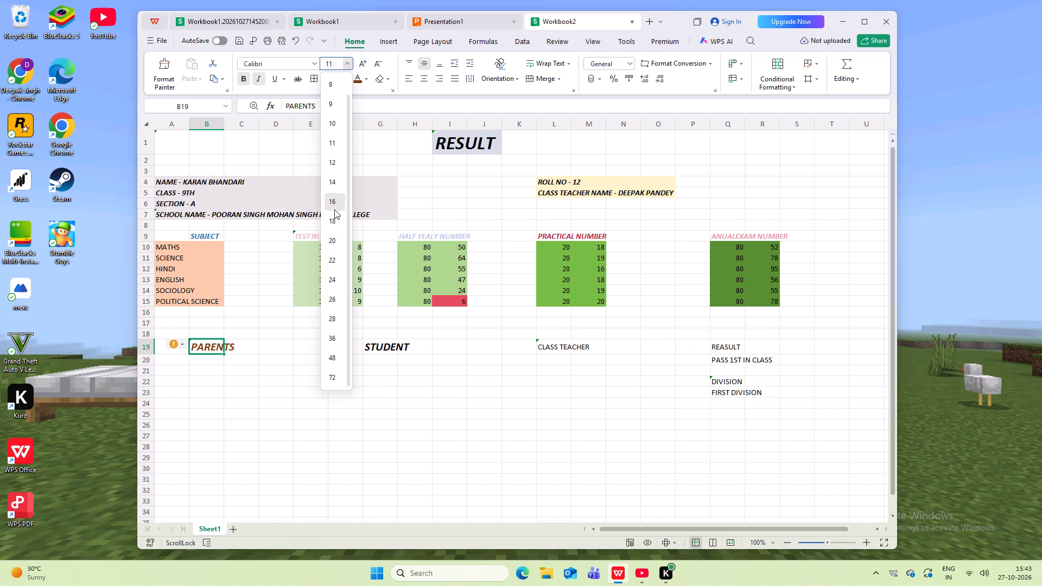
left_click(334, 209)
Format the CLASS TEACHER label in L19 as font size 16, bold and italic.
left_click(556, 348)
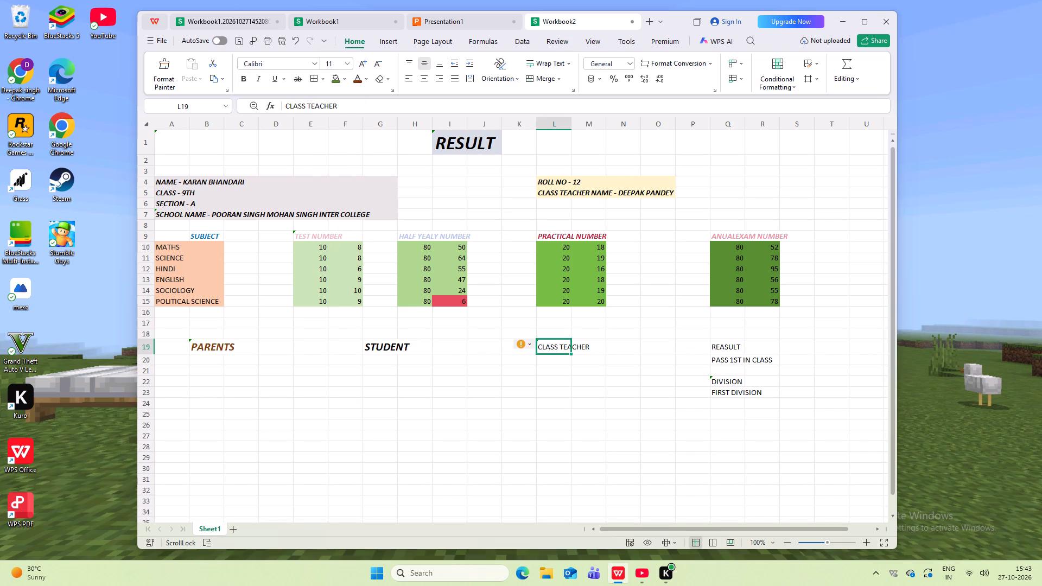
left_click(351, 61)
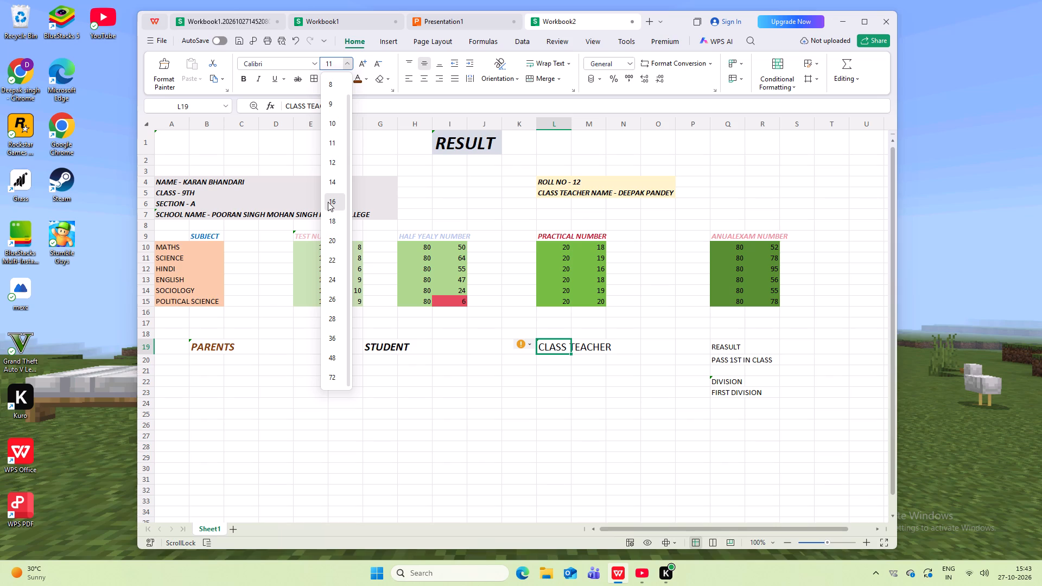
left_click(328, 202)
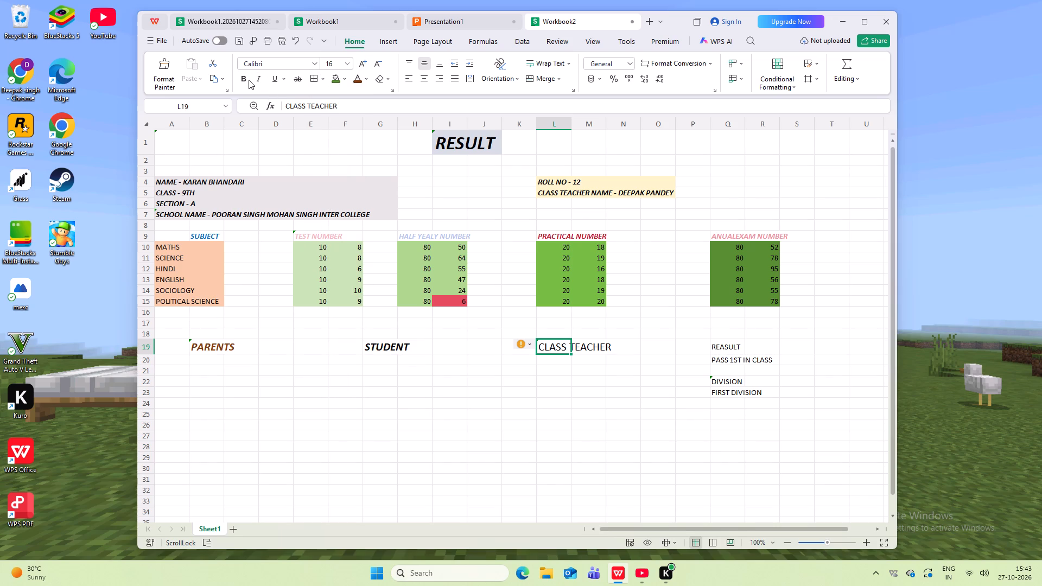
left_click(249, 80)
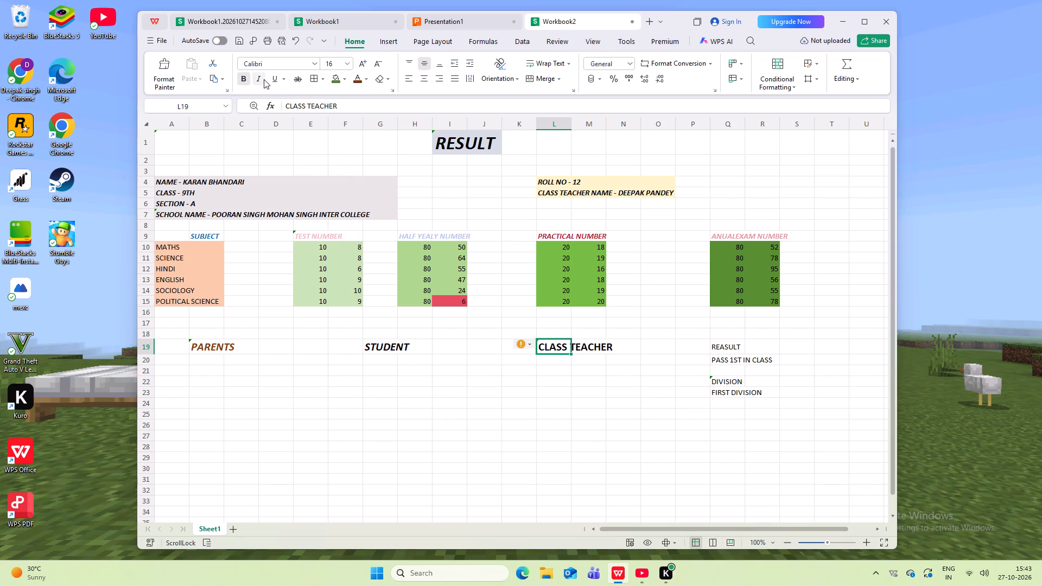
left_click(264, 79)
Make the REASULT and PASS 1ST IN CLASS text in Q19:R20 bold and italic at font size 16.
left_click_drag(712, 342, 753, 364)
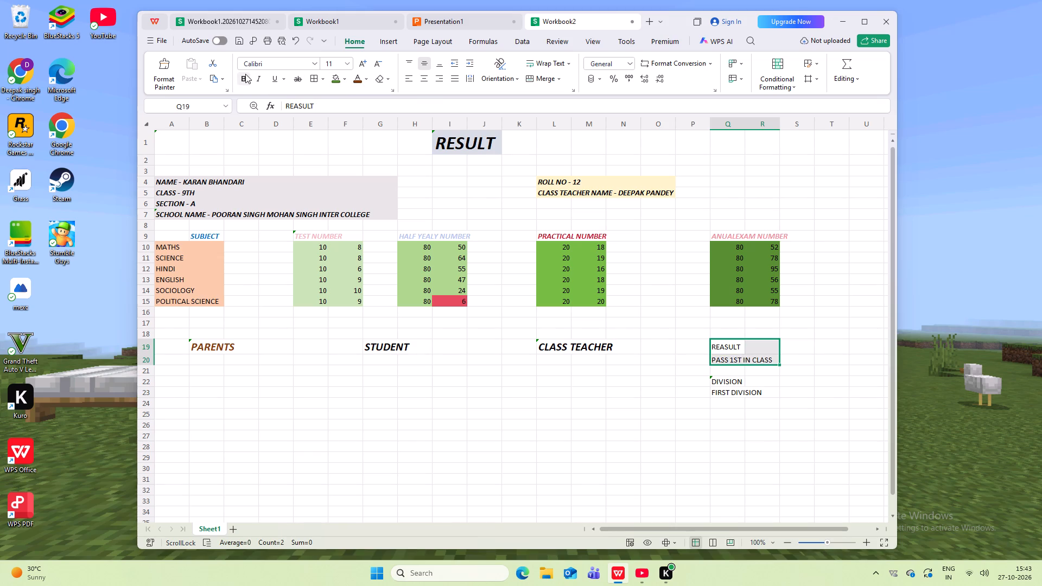
left_click(245, 75)
left_click(260, 77)
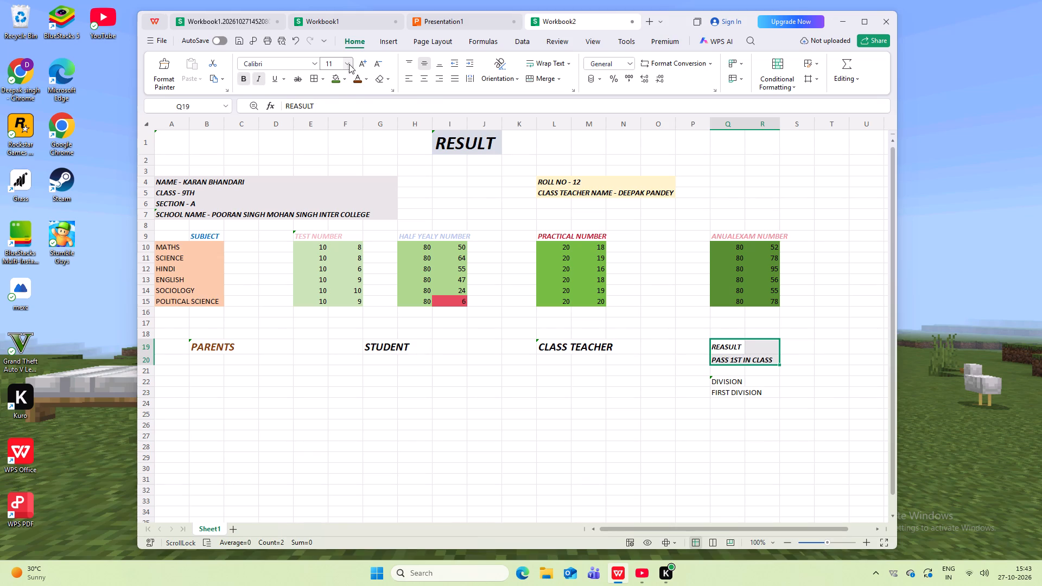
left_click(344, 63)
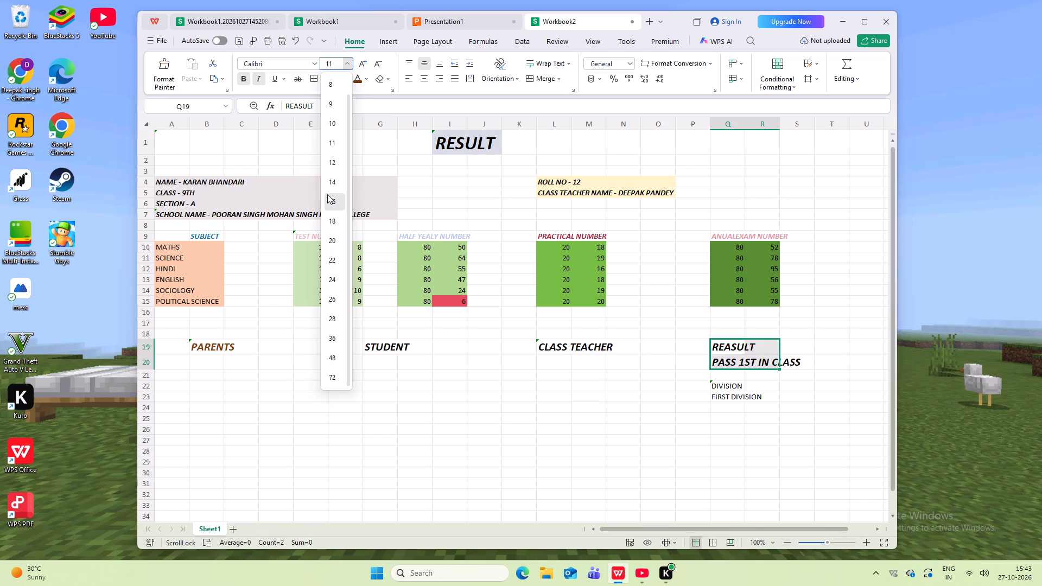
left_click(327, 194)
Format the DIVISION and FIRST DIVISION text in Q22:R23 as bold, italic, size 16, with a dark green theme font colour.
left_click_drag(713, 381, 741, 400)
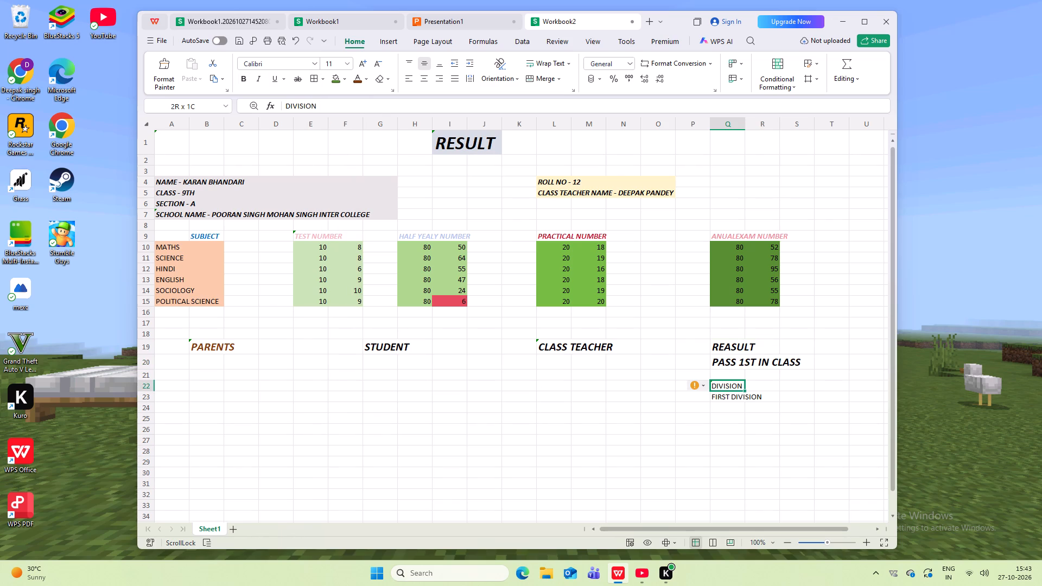
left_click_drag(741, 400, 755, 400)
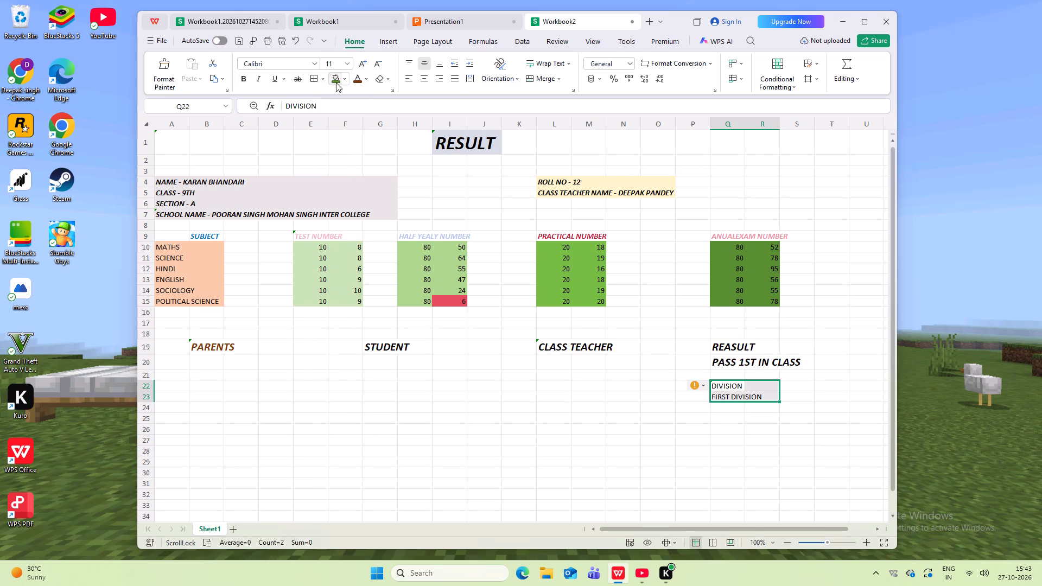
left_click(241, 83)
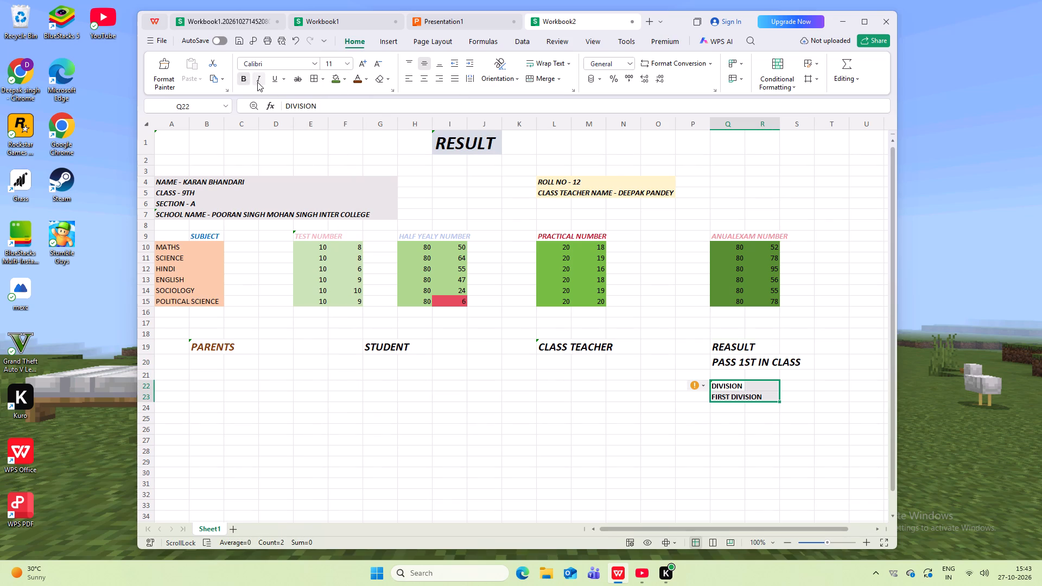
left_click(257, 82)
left_click(349, 60)
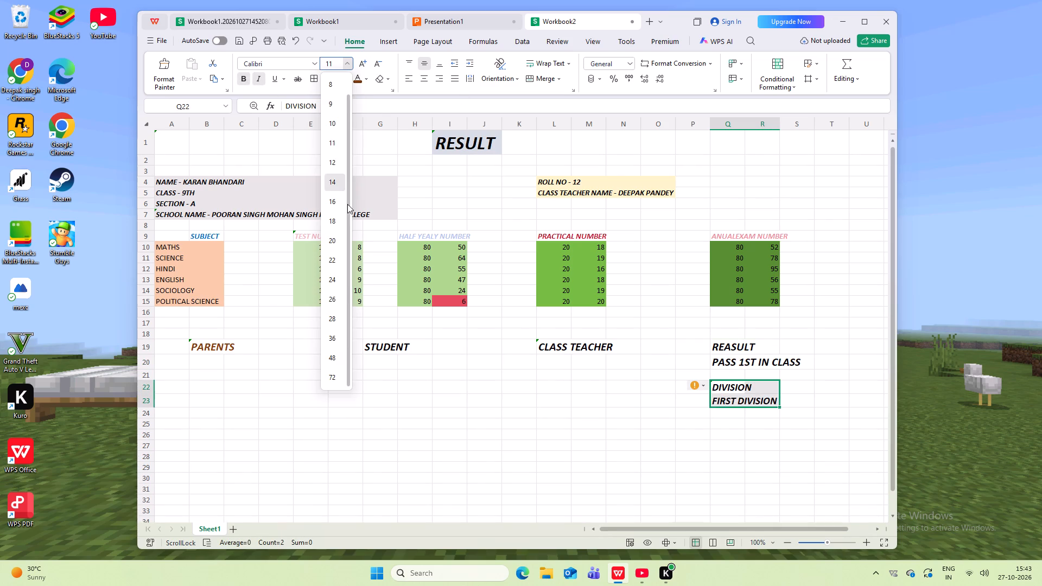
left_click(338, 198)
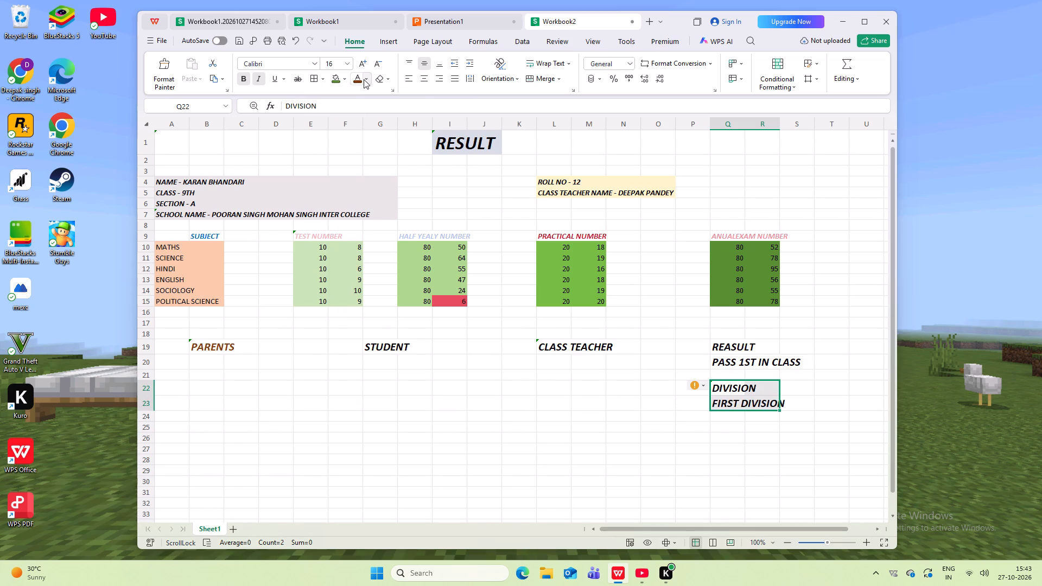
left_click(364, 79)
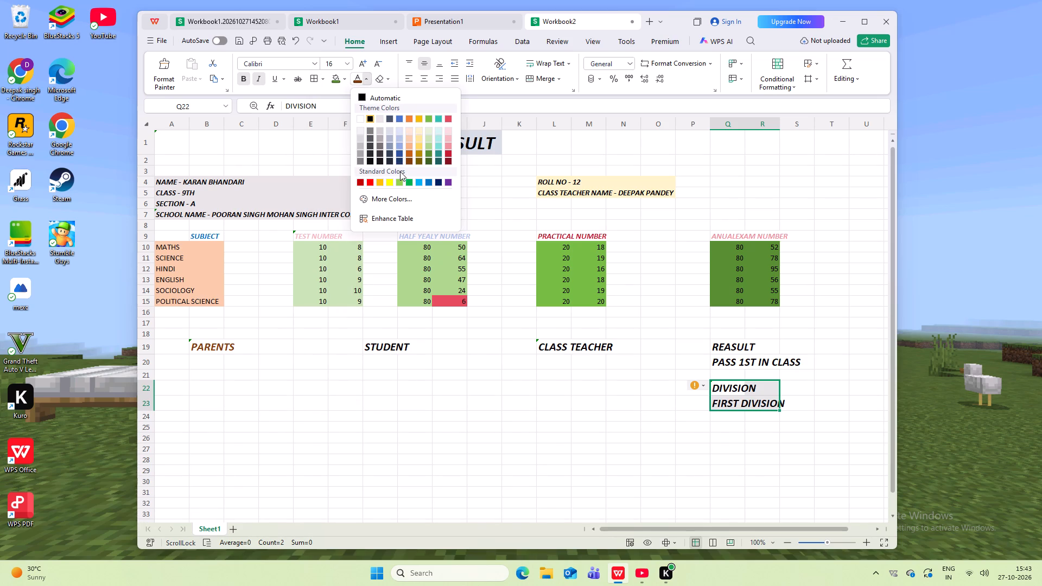
left_click(427, 156)
left_click(579, 423)
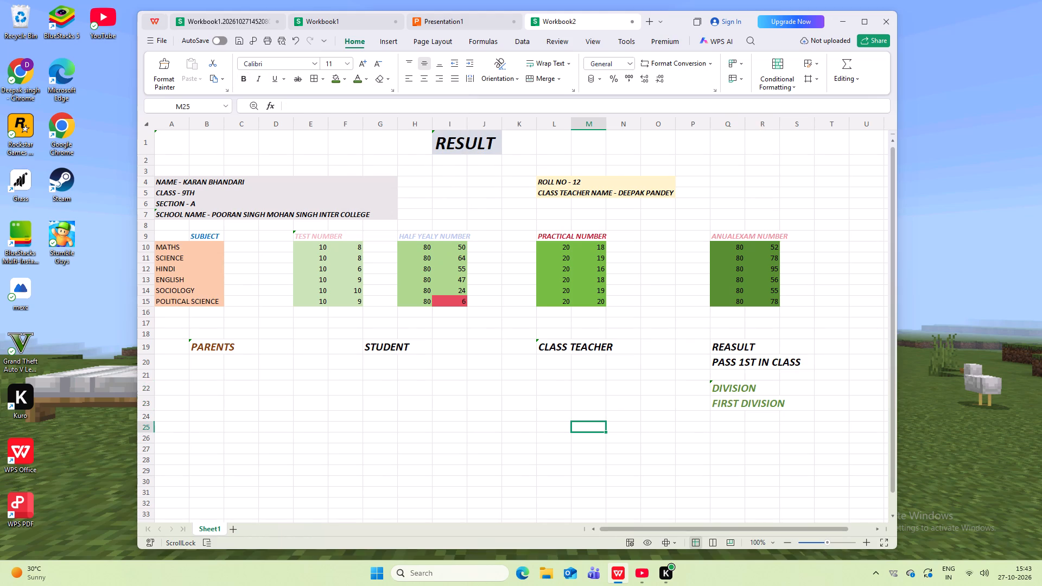
Colour the REASULT and PASS 1ST IN CLASS text in Q19:S20 with the same dark green theme font colour as DIVISION.
left_click_drag(710, 340, 788, 363)
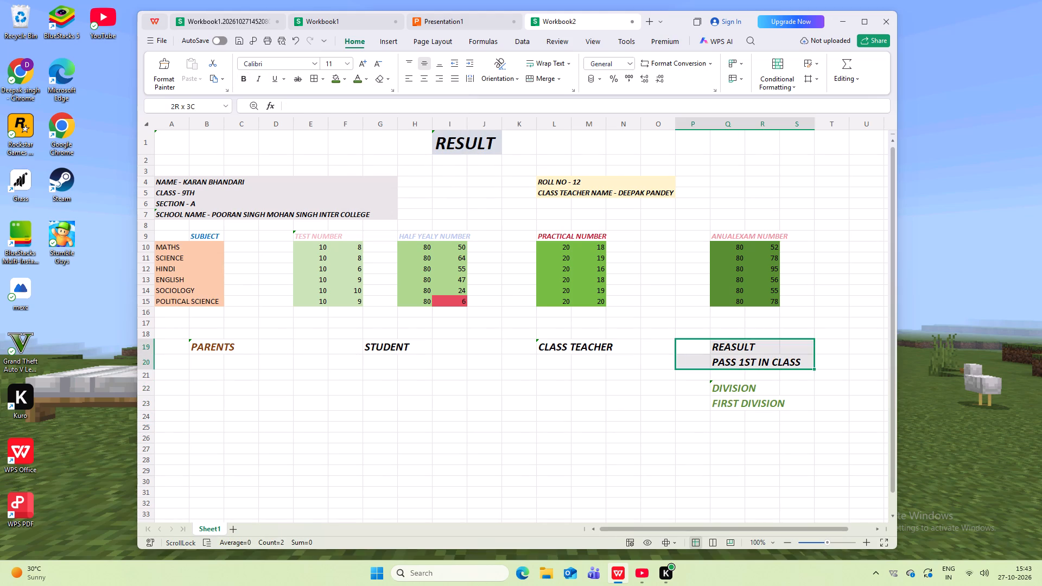
left_click_drag(788, 363, 697, 370)
left_click(670, 392)
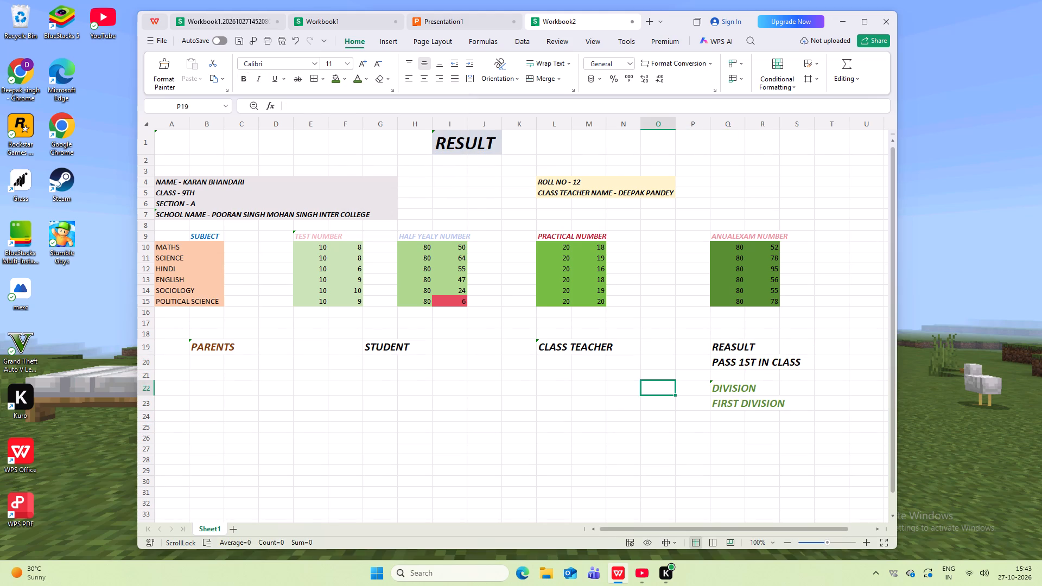
left_click_drag(713, 340, 793, 367)
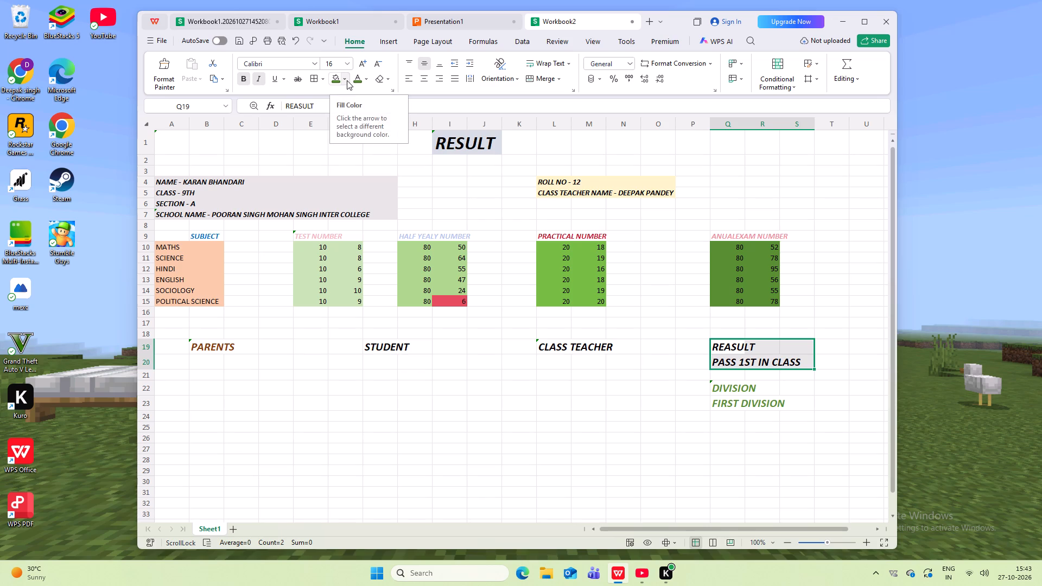
left_click(364, 78)
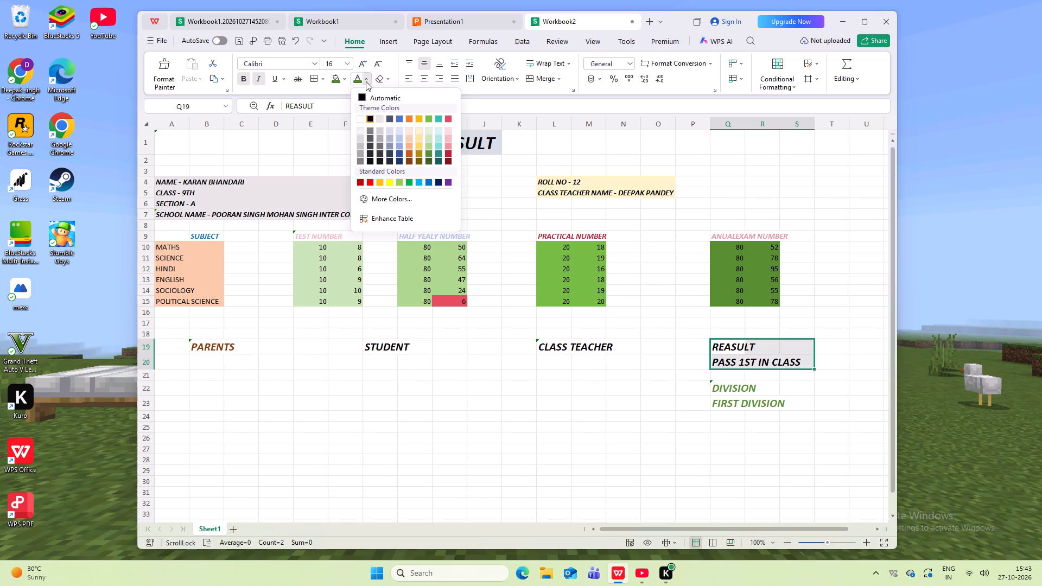
left_click(430, 153)
left_click(519, 398)
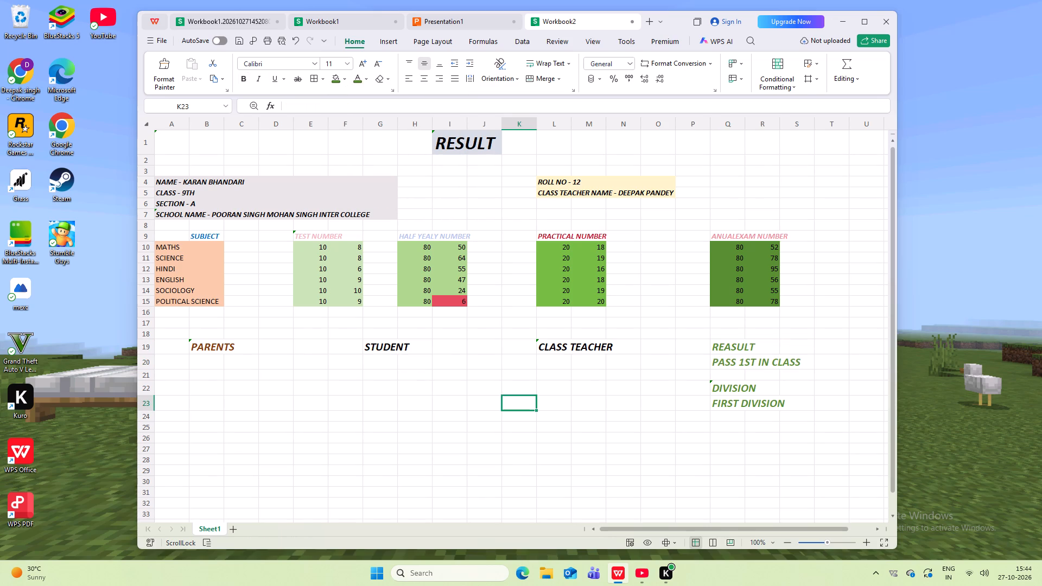
Give the CLASS TEACHER label in L19:N19 a light blue theme font colour.
left_click_drag(537, 342, 617, 346)
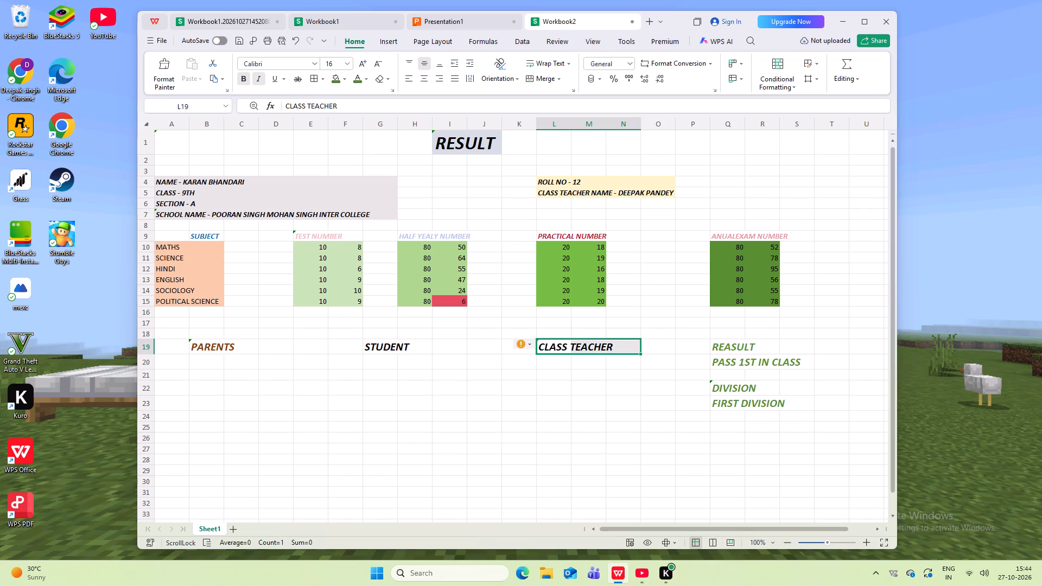
left_click(363, 76)
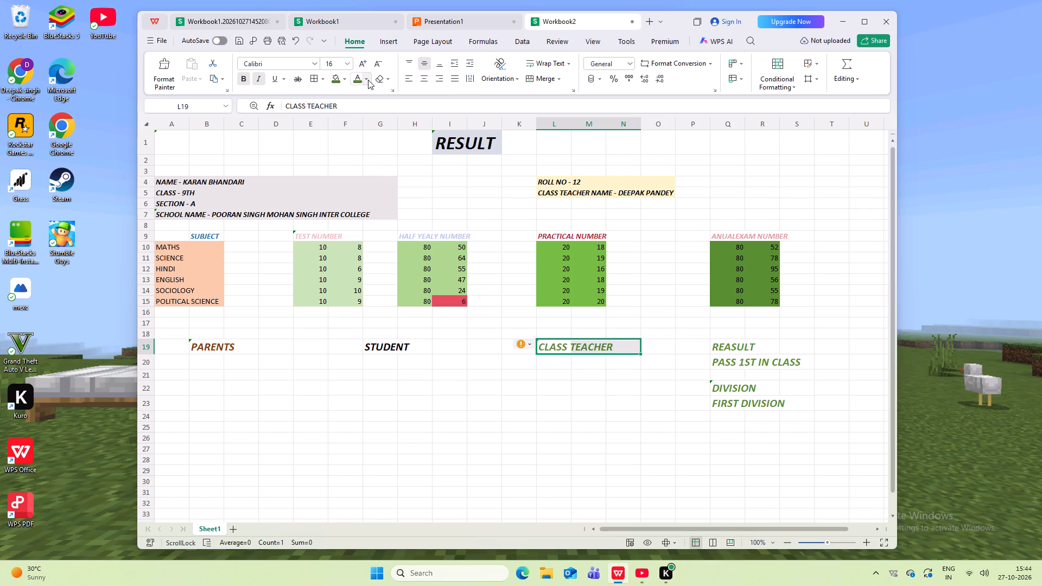
left_click(368, 80)
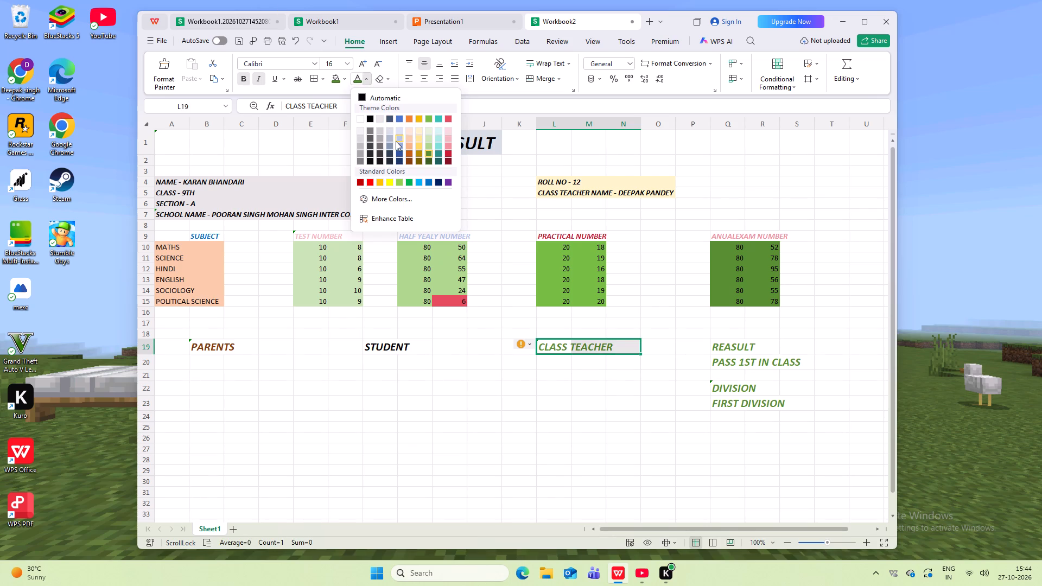
left_click(397, 146)
left_click(430, 355)
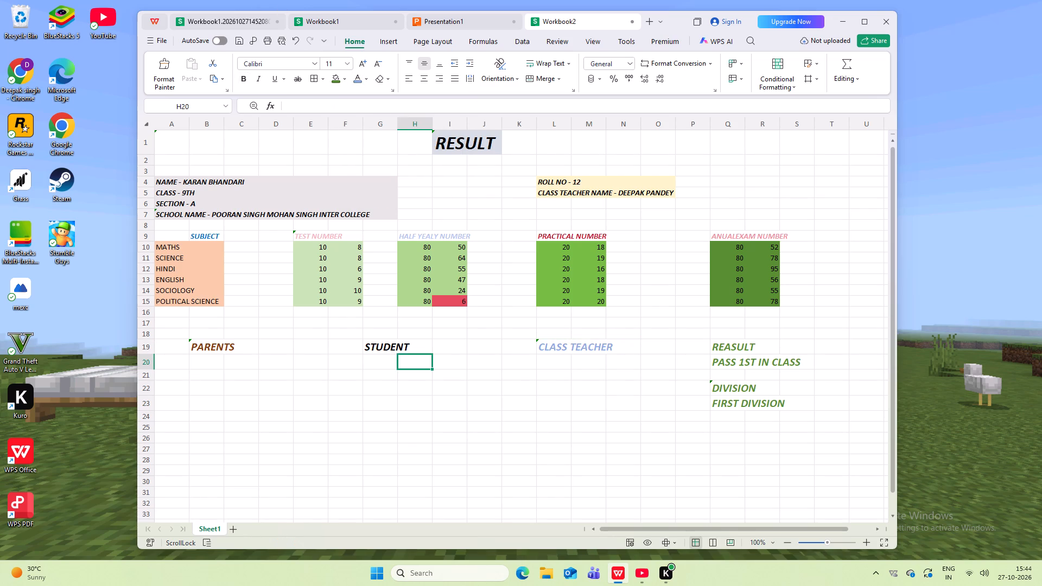
Give the STUDENT label in G19:H19 a light grey theme font colour.
left_click(384, 342)
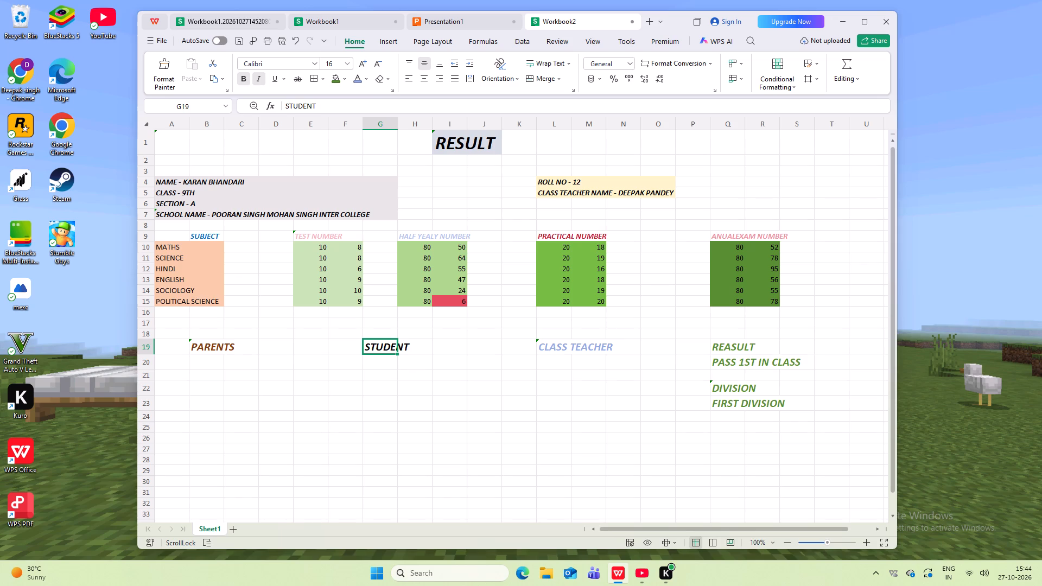
left_click(368, 366)
left_click_drag(366, 346, 410, 348)
left_click(370, 78)
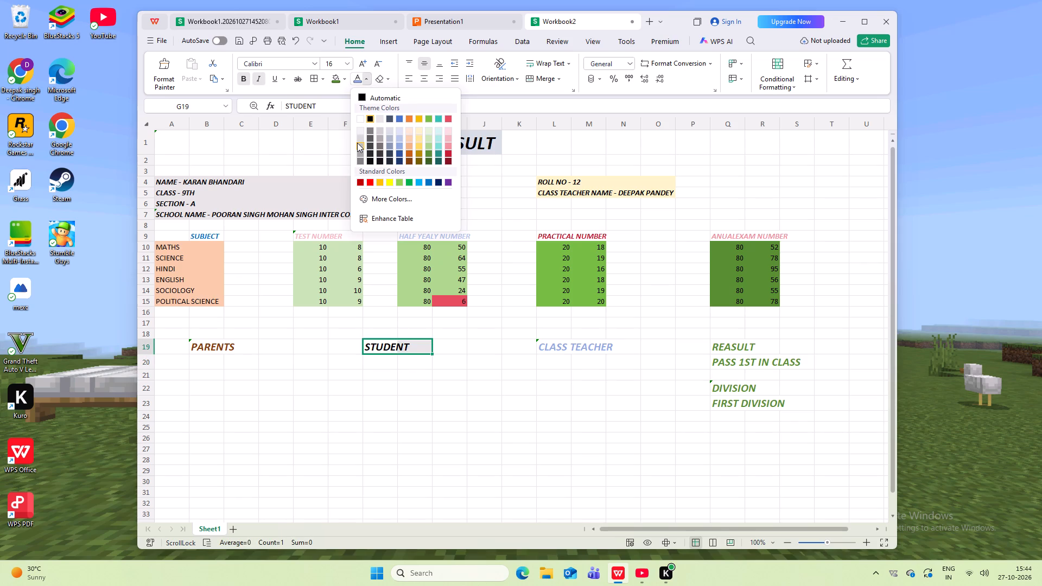
left_click(357, 144)
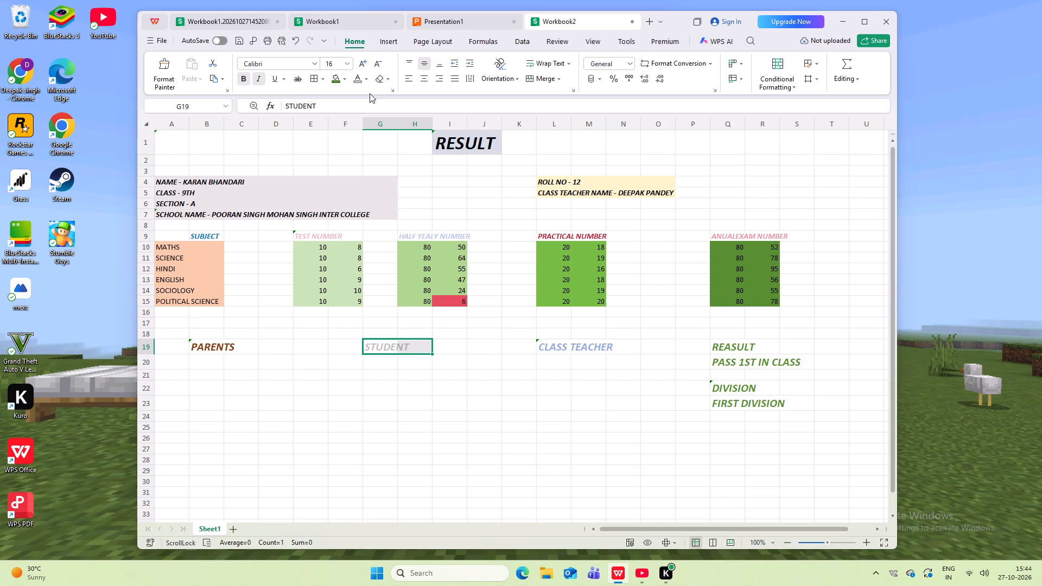
Change the STUDENT label in G19:H19 to a light teal theme font colour.
left_click(368, 84)
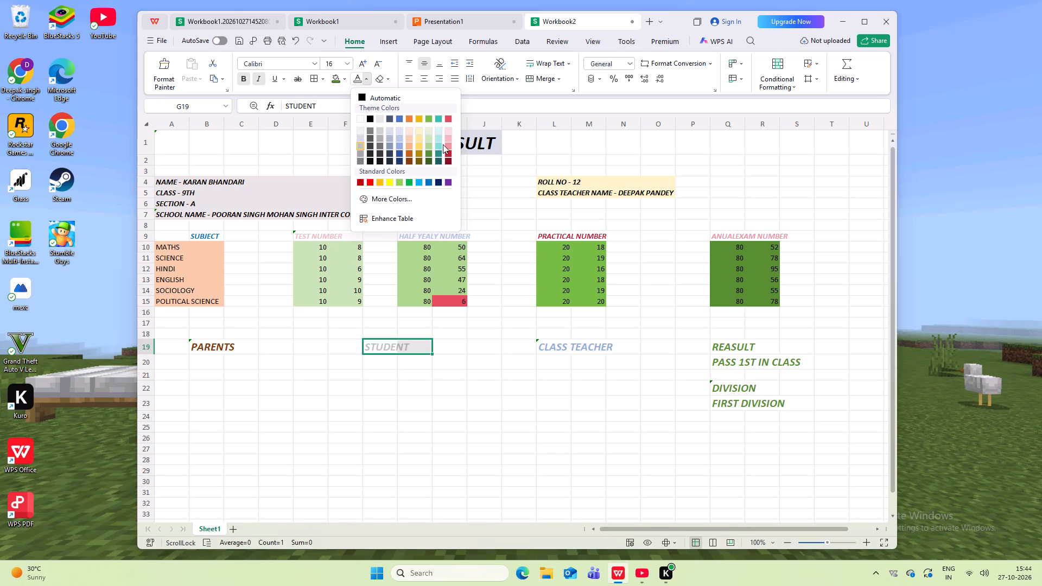
left_click(442, 146)
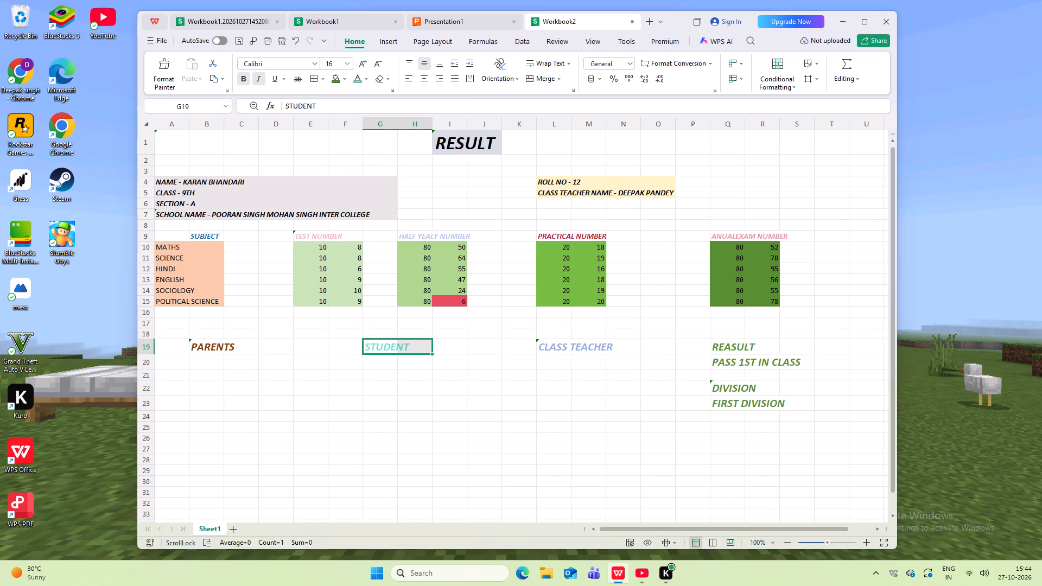
Change the PARENTS label in B19:C19 to a dark gold theme font colour.
left_click_drag(192, 340, 239, 346)
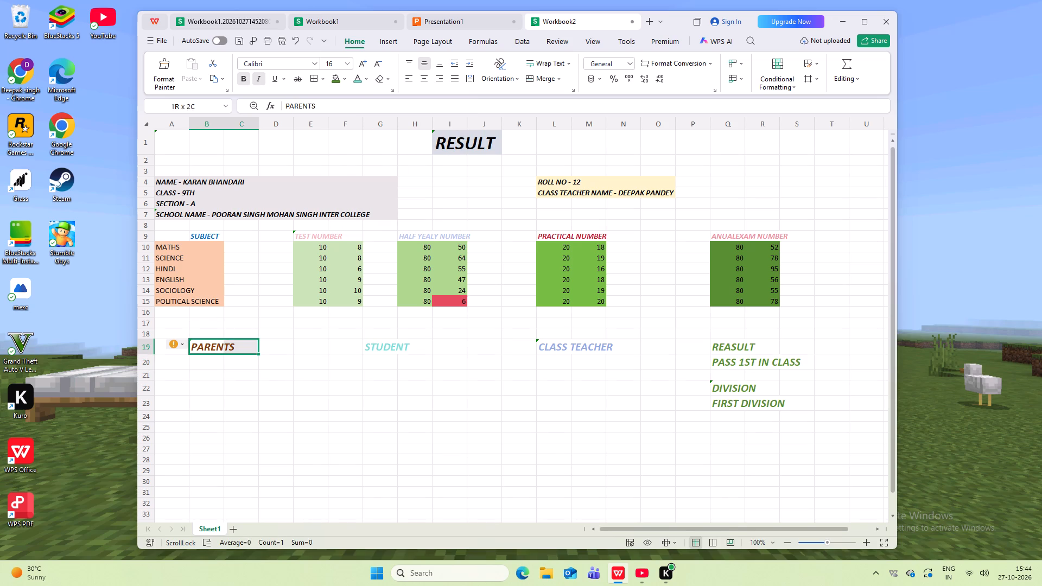
left_click_drag(239, 346, 239, 345)
left_click(365, 79)
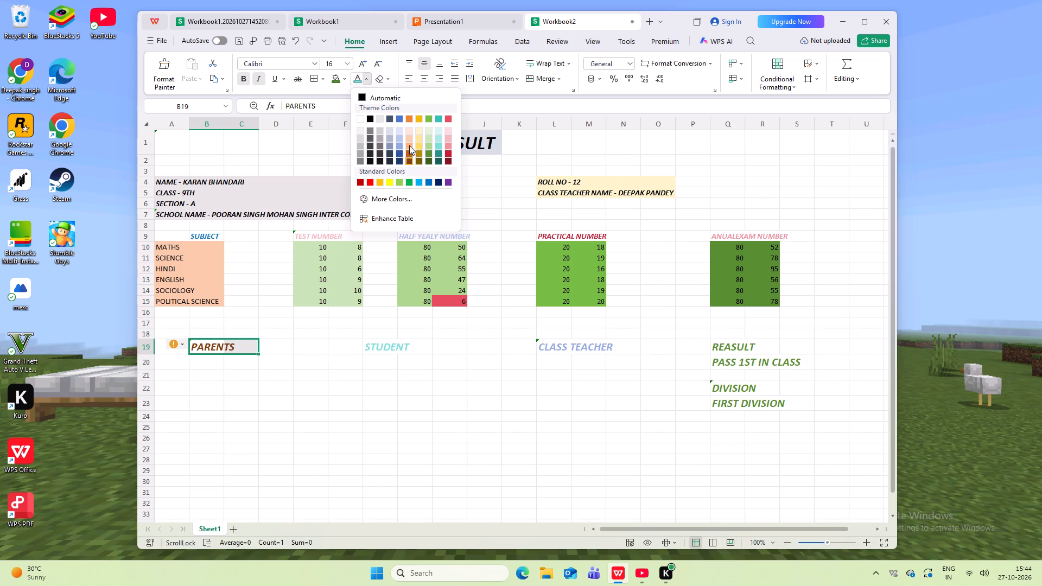
left_click(420, 151)
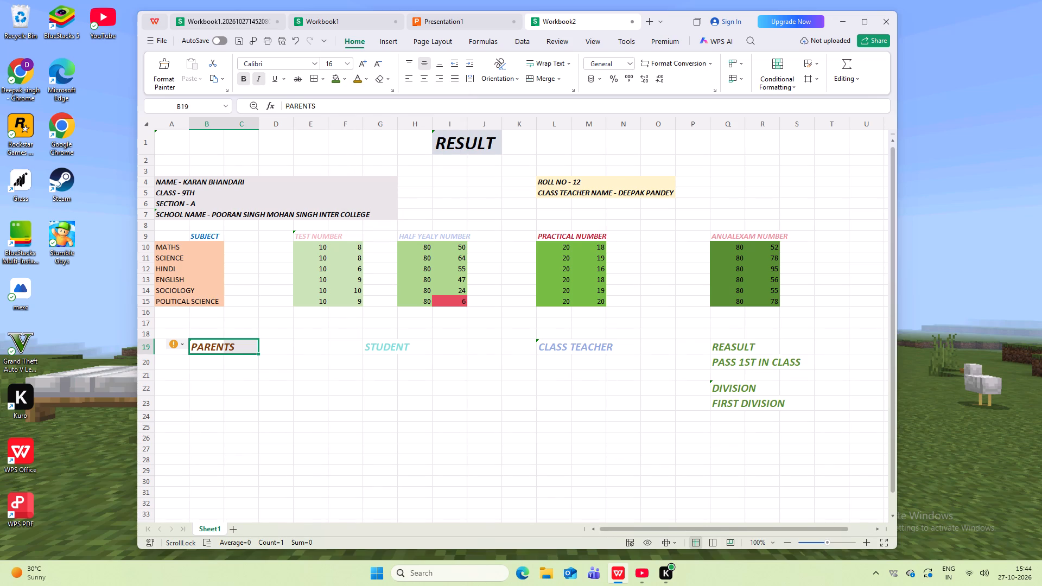
left_click(359, 411)
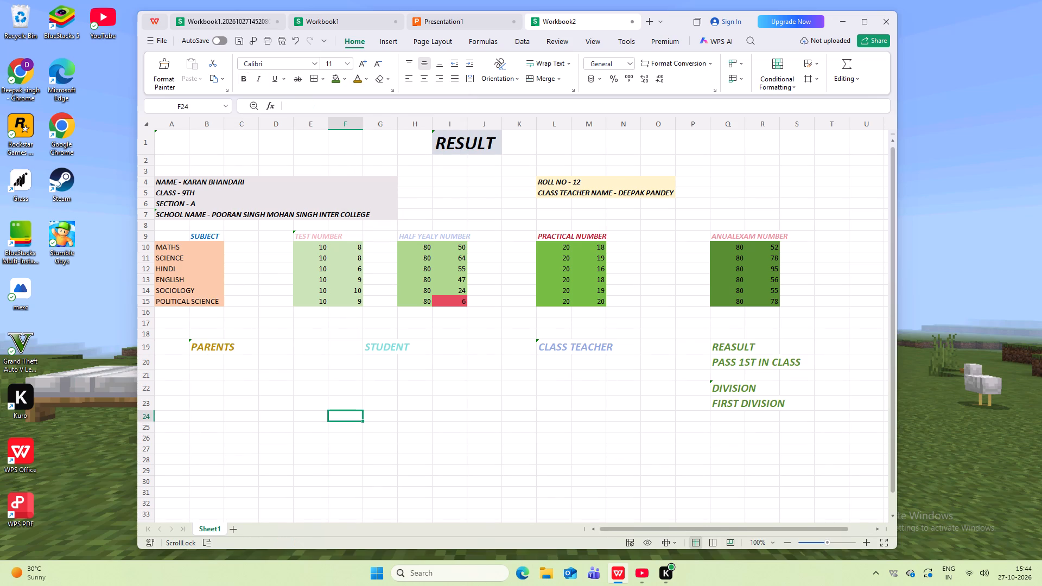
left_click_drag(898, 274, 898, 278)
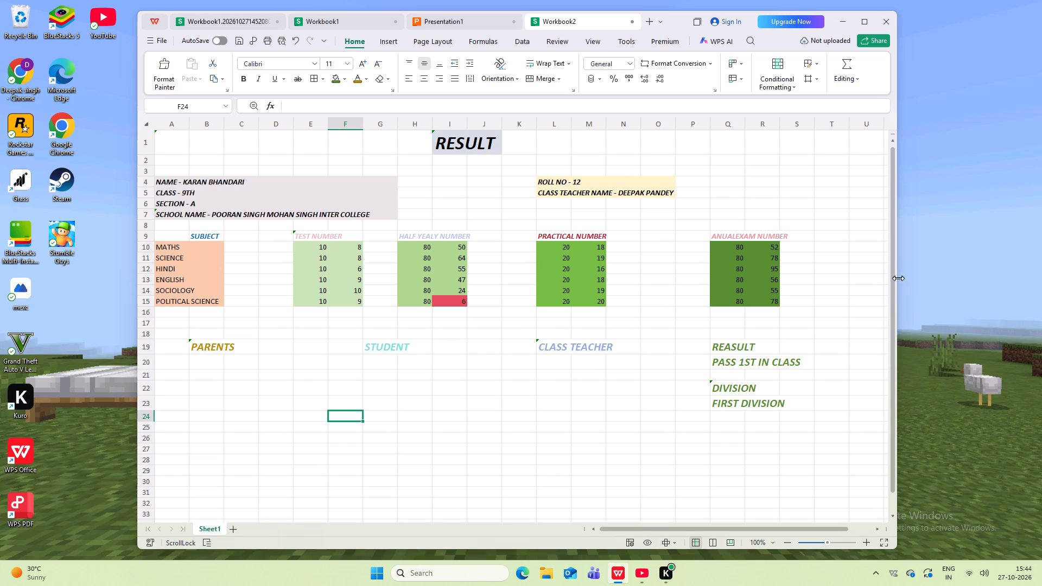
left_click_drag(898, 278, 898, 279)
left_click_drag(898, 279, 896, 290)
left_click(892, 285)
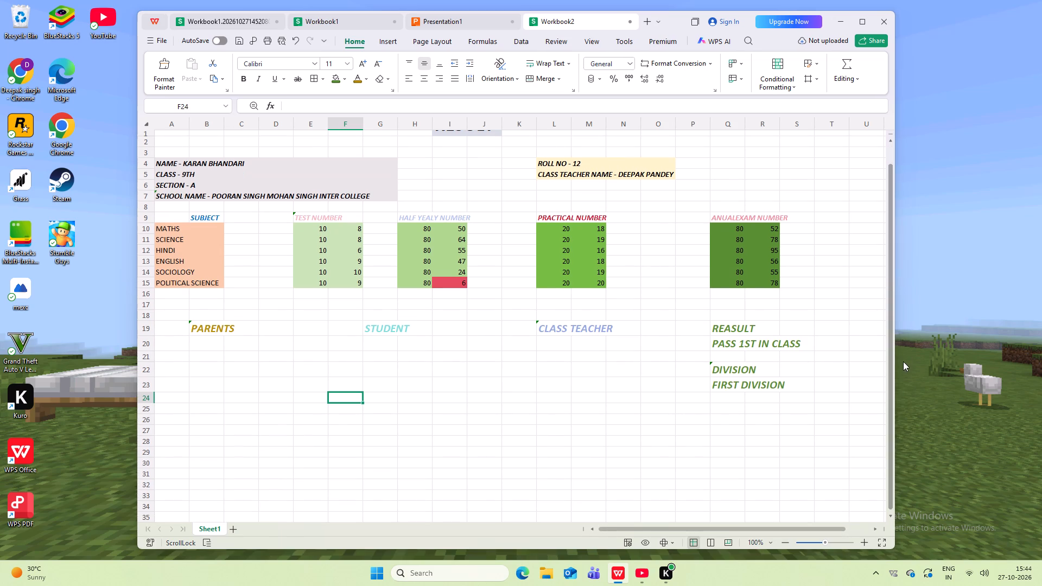
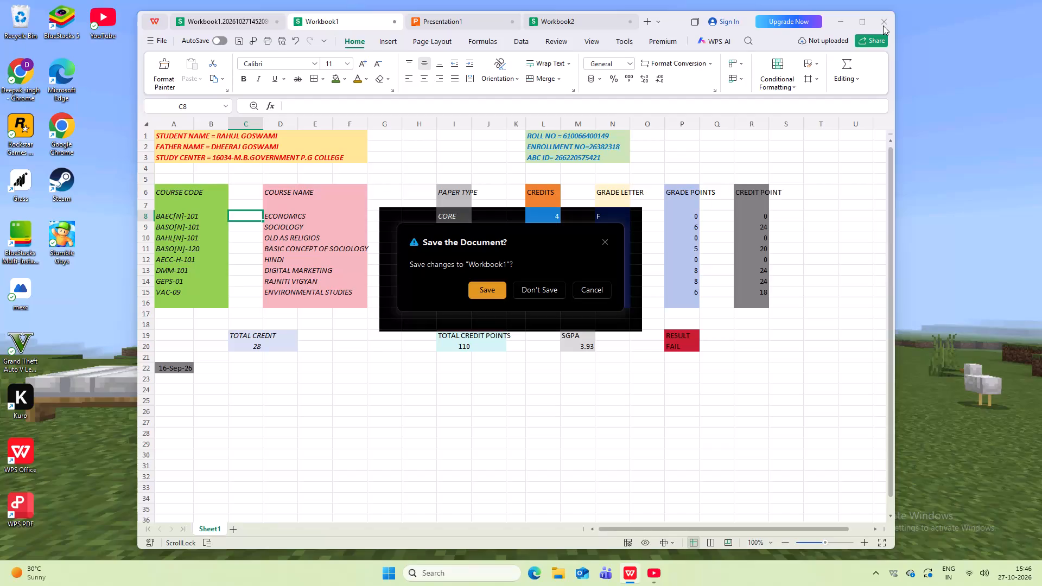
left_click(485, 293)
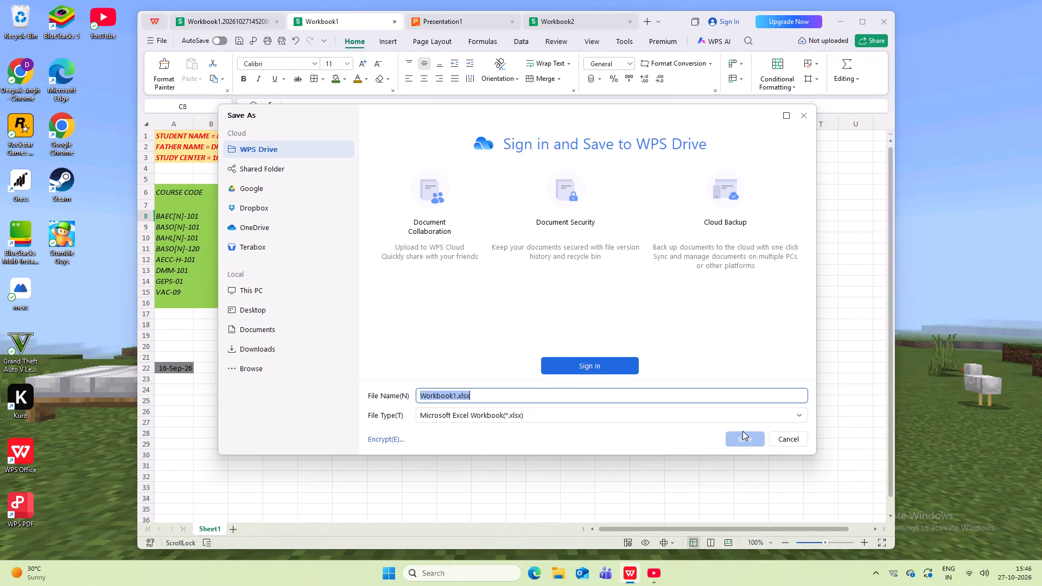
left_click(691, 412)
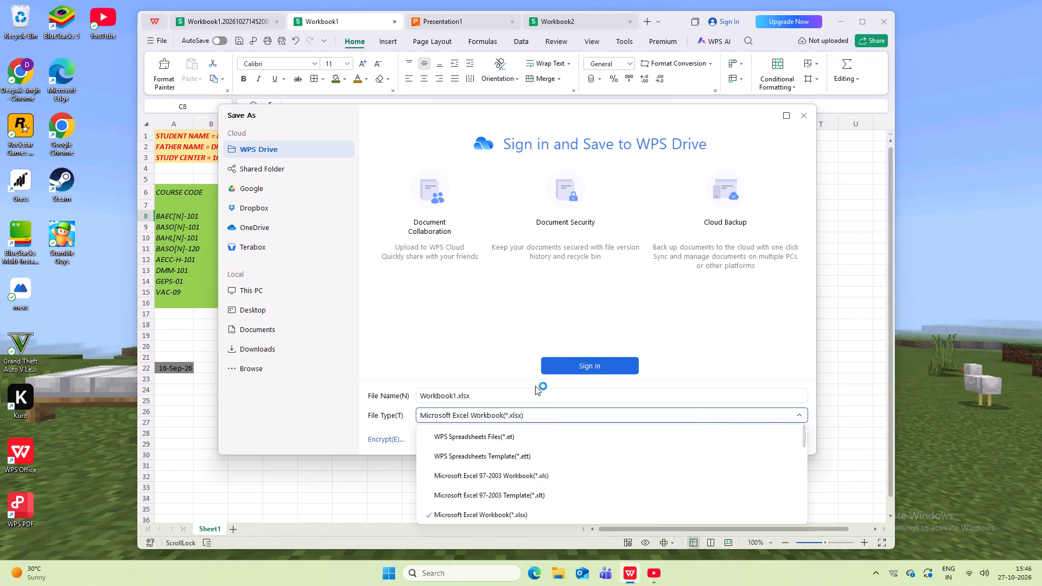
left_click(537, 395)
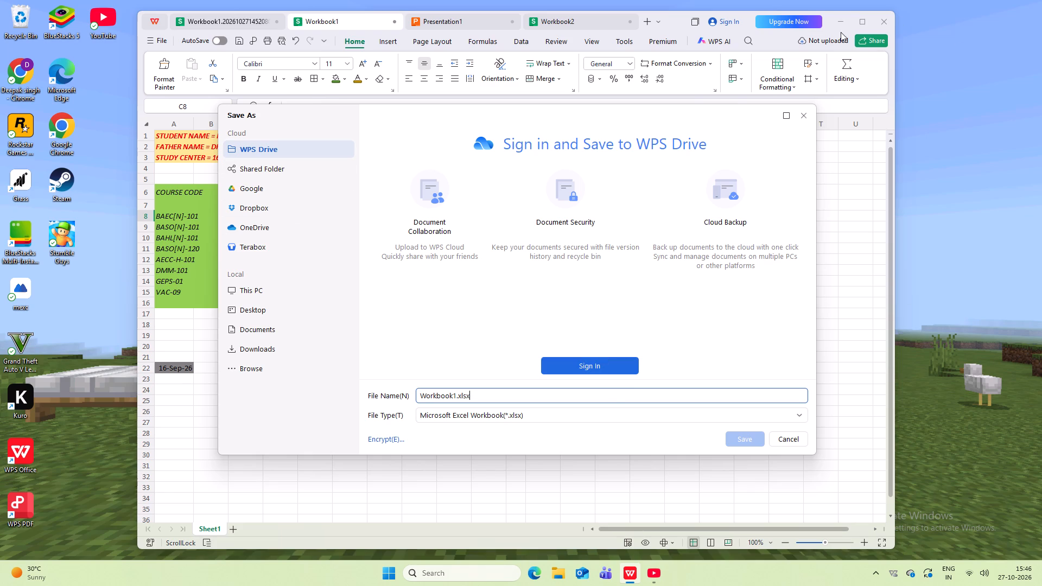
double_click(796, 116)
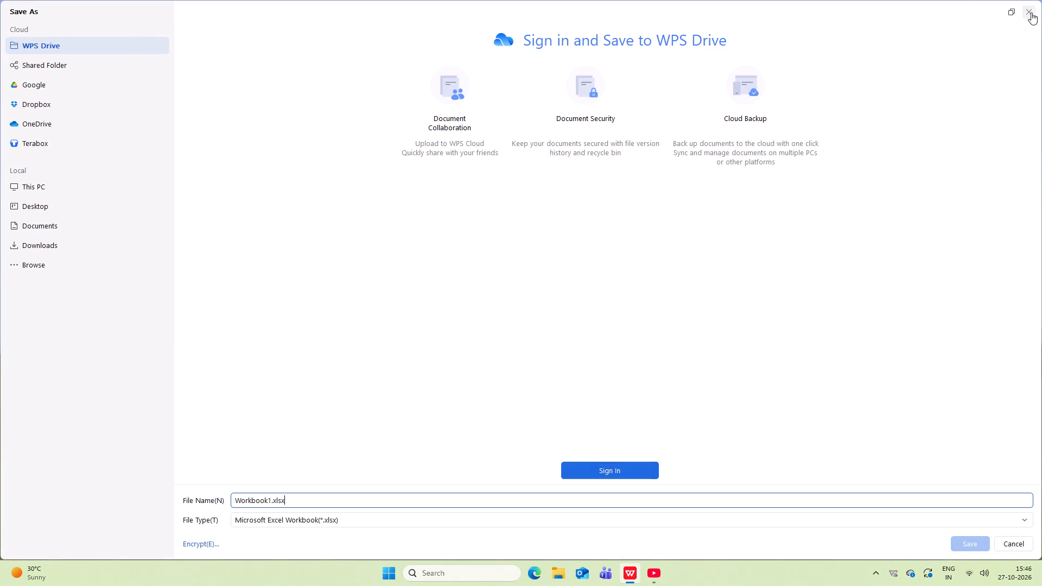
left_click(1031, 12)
Close the whole office window, discarding the unsaved changes in Workbook1, Presentation1, the restored Workbook1 copy and Workbook2.
left_click(874, 18)
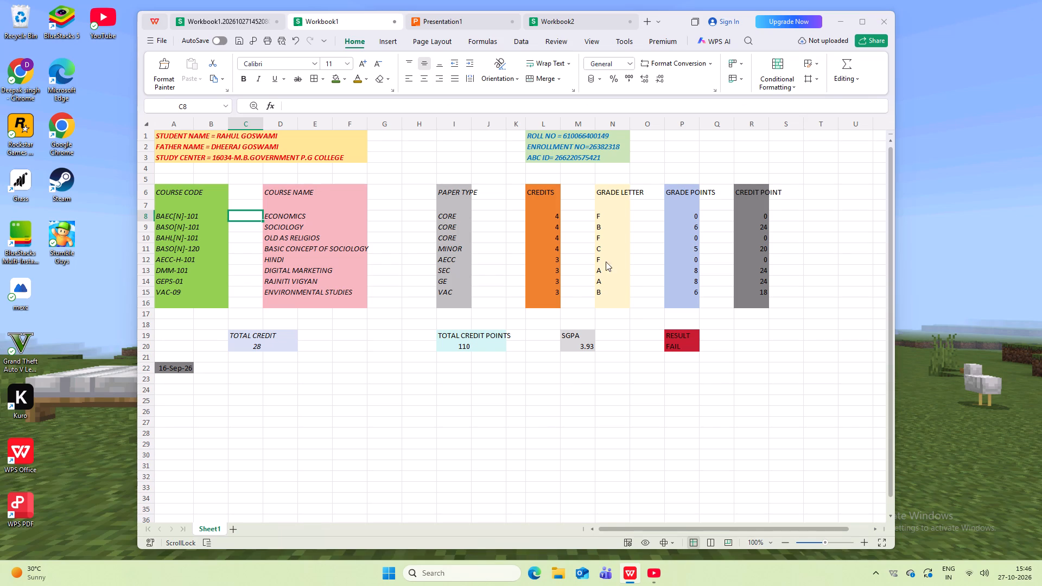
left_click(551, 288)
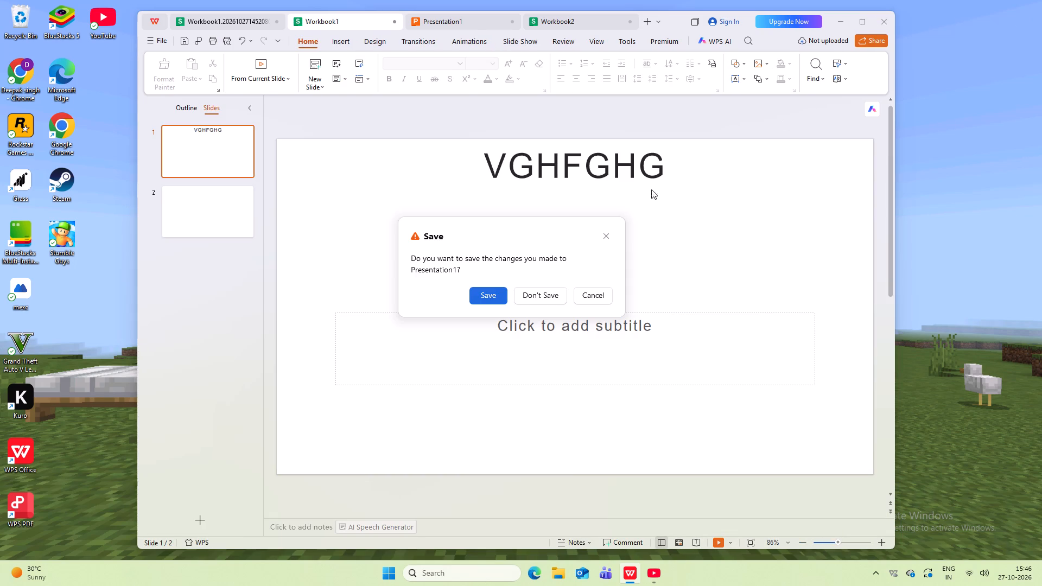
left_click(547, 301)
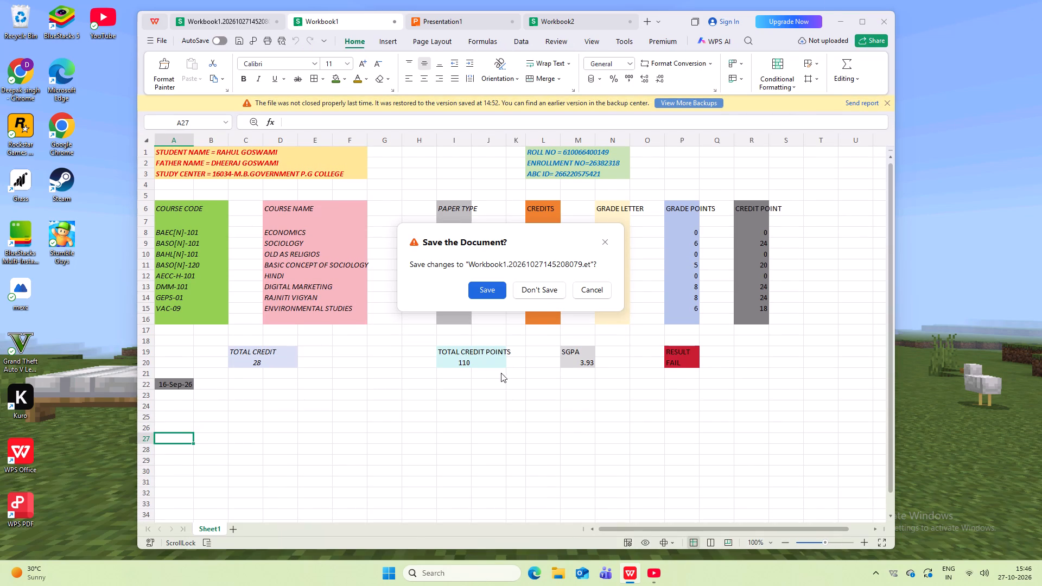
left_click(543, 291)
left_click(539, 292)
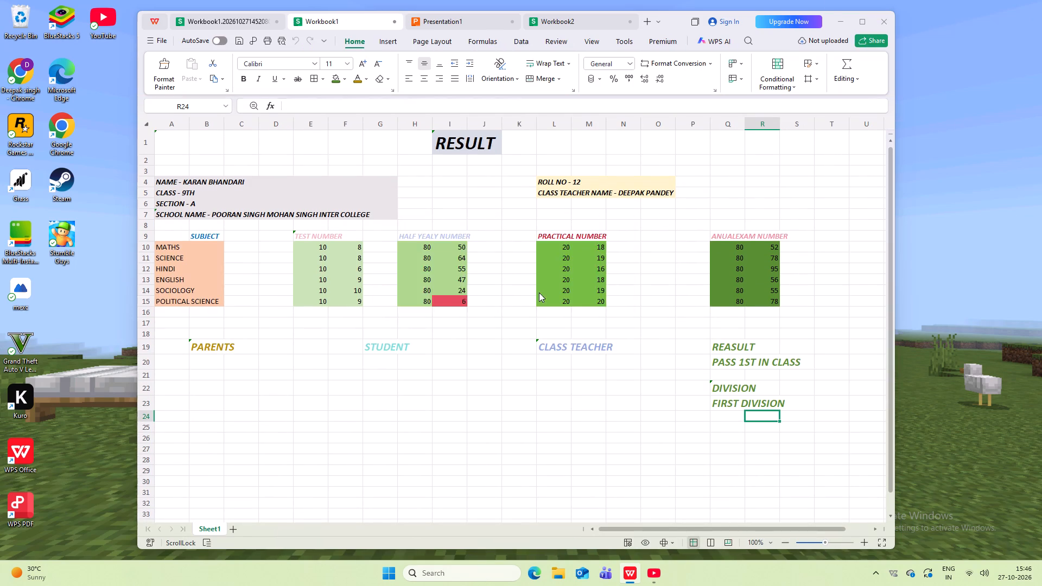
Refresh the Windows desktop.
right_click(288, 262)
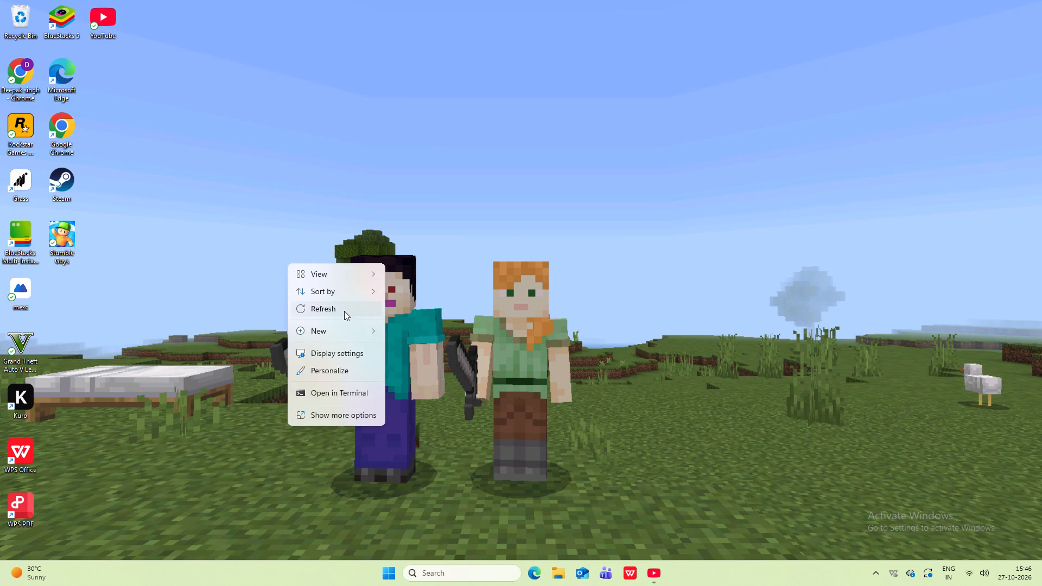
left_click(344, 312)
Open the Shut Down Windows dialog from the desktop.
key("alt+F4")
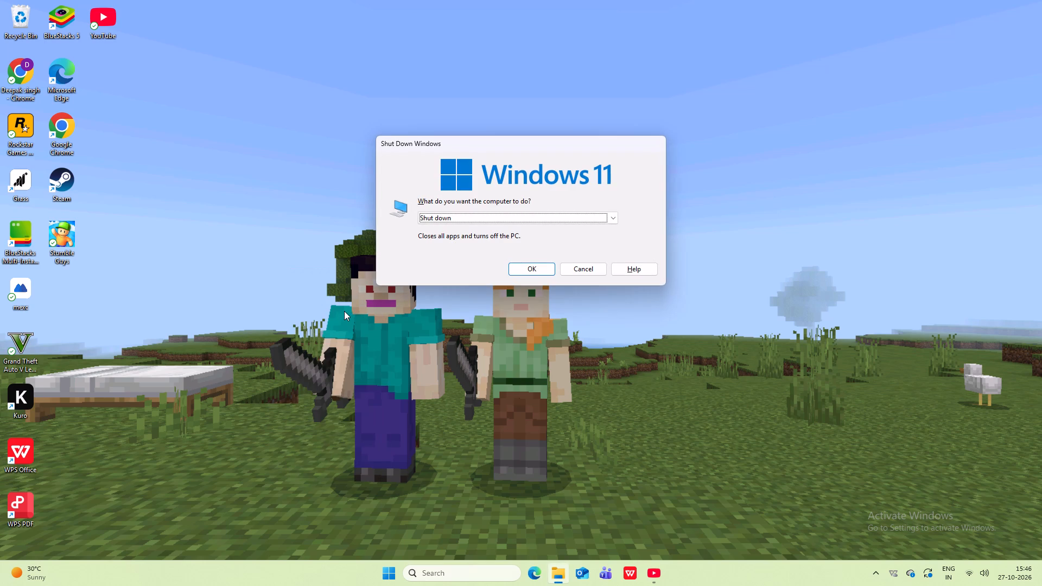